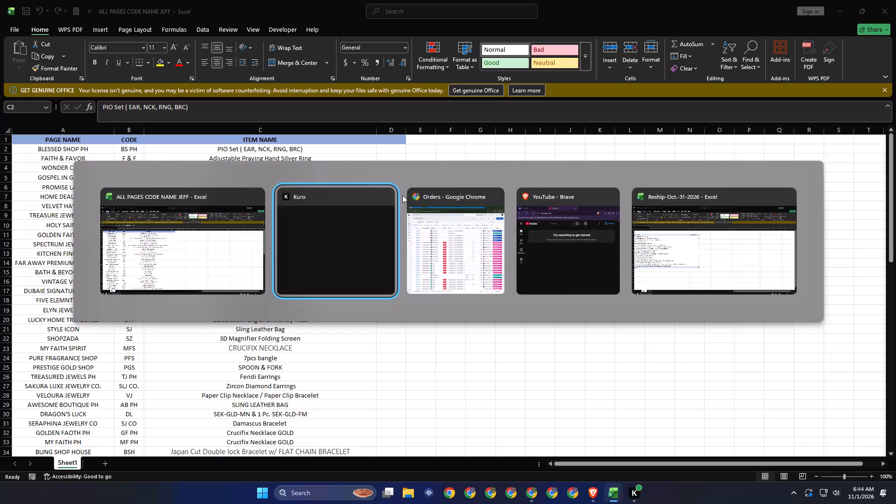
Close the Kuro window.
{"action": "left_click", "coordinate": [391, 195]}
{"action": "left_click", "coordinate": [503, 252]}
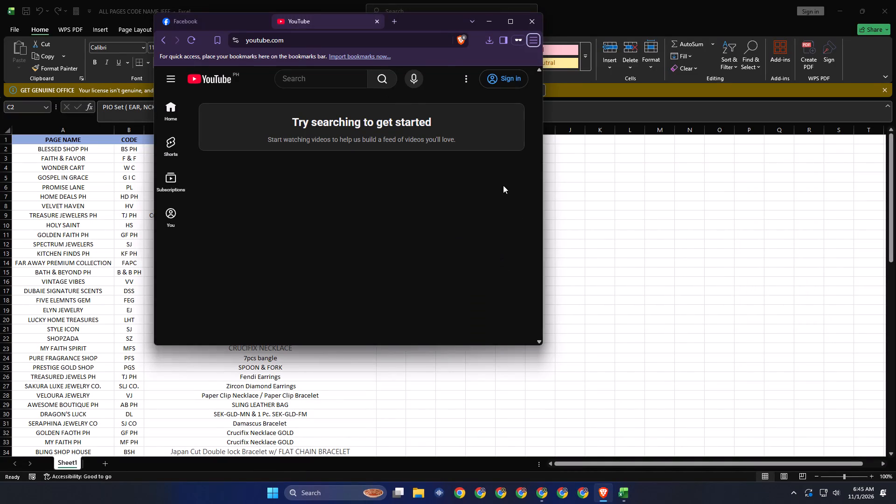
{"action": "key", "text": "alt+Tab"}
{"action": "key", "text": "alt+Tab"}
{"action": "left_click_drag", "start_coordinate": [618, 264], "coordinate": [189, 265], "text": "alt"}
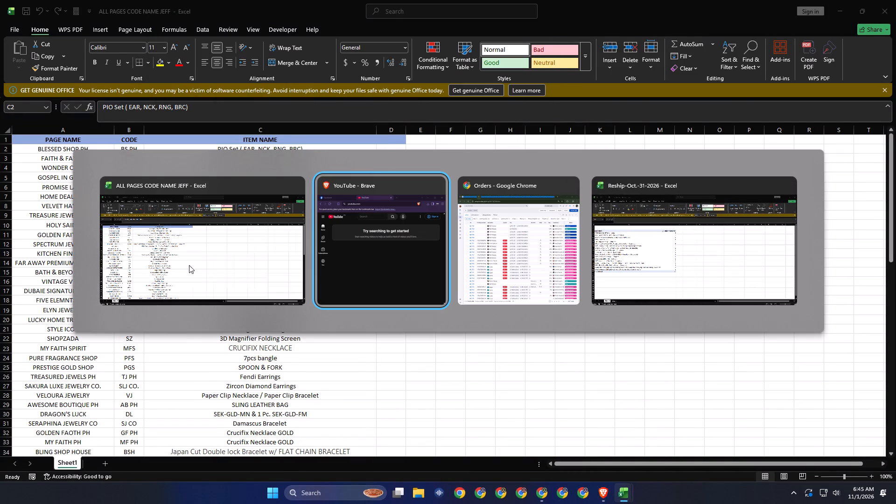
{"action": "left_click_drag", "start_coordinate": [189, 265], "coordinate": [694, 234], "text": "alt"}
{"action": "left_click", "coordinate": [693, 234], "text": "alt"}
Check the 7PCS BANGLE SET item in the Reship workbook, and search the ALL PAGES CODE NAME JEFF list for 7.
{"action": "key", "text": "alt+Tab"}
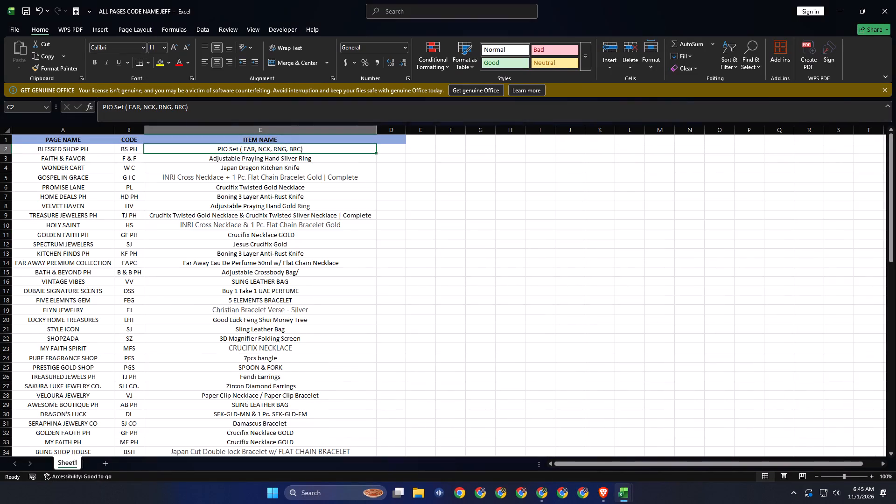
{"action": "key", "text": "alt+Tab"}
{"action": "left_click", "coordinate": [62, 164]}
{"action": "left_click", "coordinate": [58, 172]}
{"action": "key", "text": "alt+Tab"}
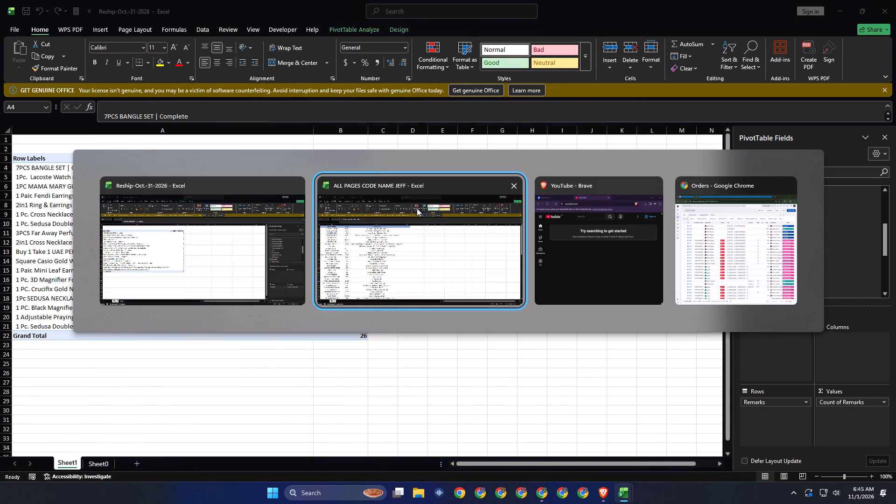
{"action": "left_click", "coordinate": [483, 257], "text": "alt"}
{"action": "left_click", "coordinate": [463, 249]}
{"action": "key", "text": "ctrl+f"}
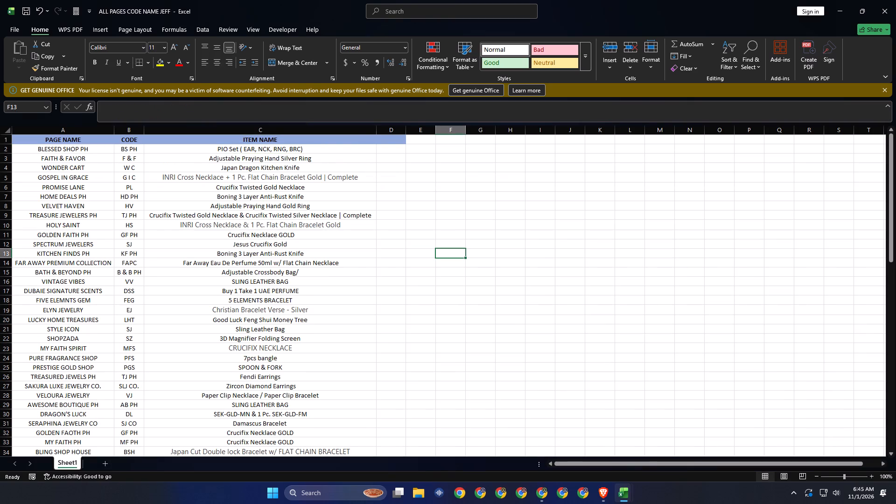
{"action": "key", "text": "7"}
{"action": "key", "text": "Return"}
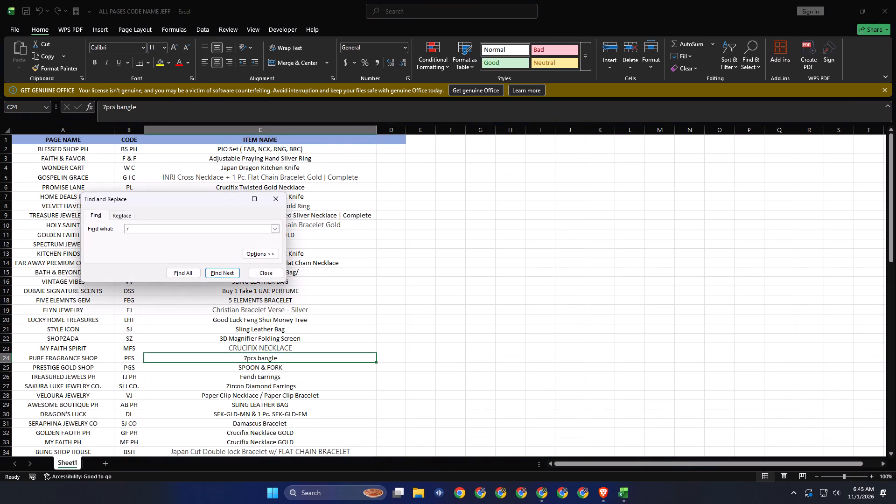
Copy the page name PURE FRAGRANCE SHOP into C4 beside 7PCS BANGLE SET in the Reship workbook and widen column C.
{"action": "left_click", "coordinate": [64, 355]}
{"action": "key", "text": "ctrl+c"}
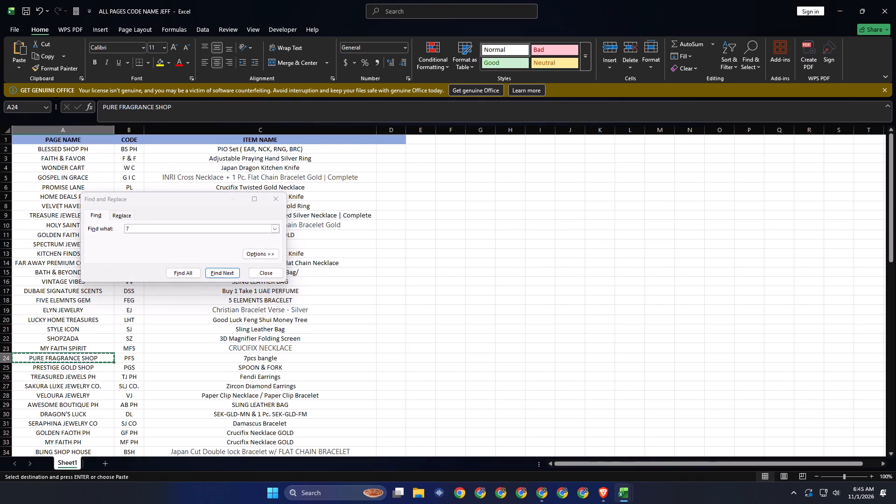
{"action": "key", "text": "alt+Tab"}
{"action": "key", "text": "alt+Tab"}
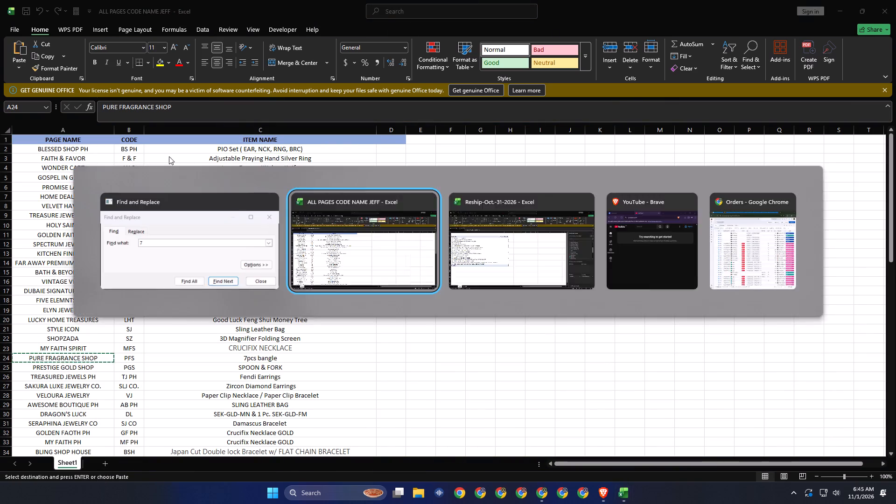
{"action": "key", "text": "alt+Tab"}
{"action": "key", "text": "alt+Tab"}
{"action": "left_click", "coordinate": [263, 174]}
{"action": "left_click", "coordinate": [320, 174]}
{"action": "left_click", "coordinate": [362, 169]}
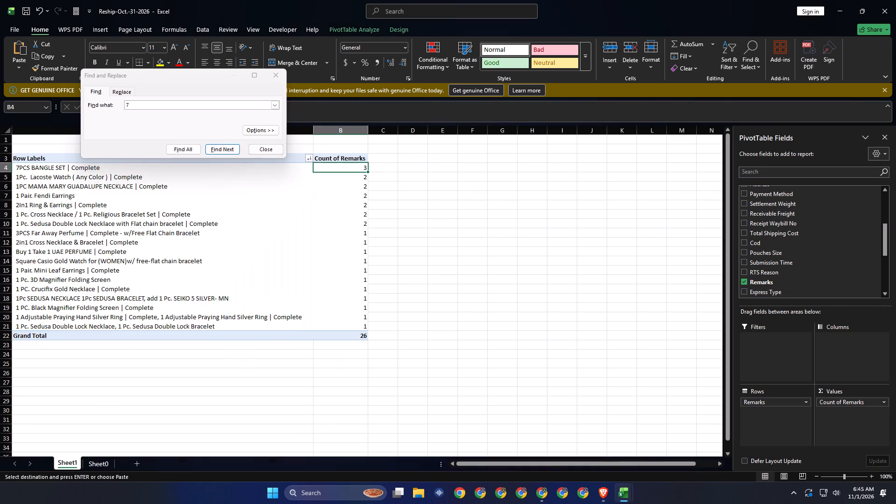
{"action": "left_click", "coordinate": [386, 167]}
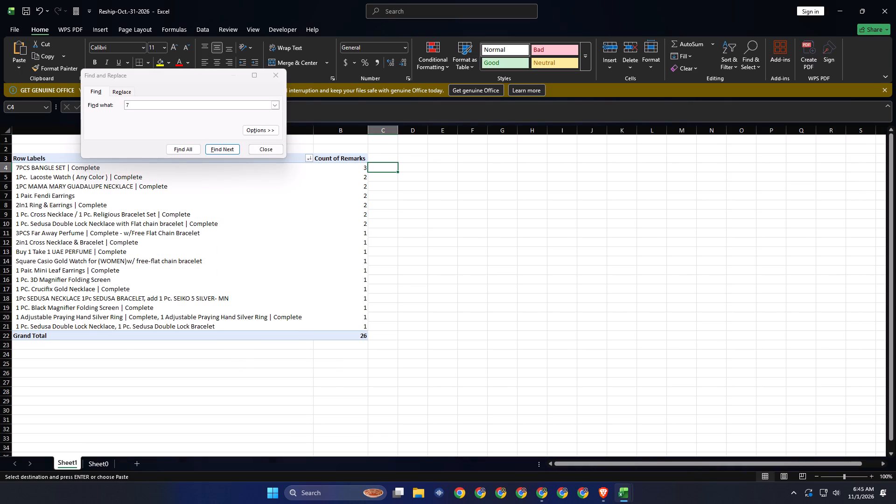
{"action": "key", "text": "ctrl+v"}
{"action": "left_click_drag", "start_coordinate": [399, 128], "coordinate": [479, 134]}
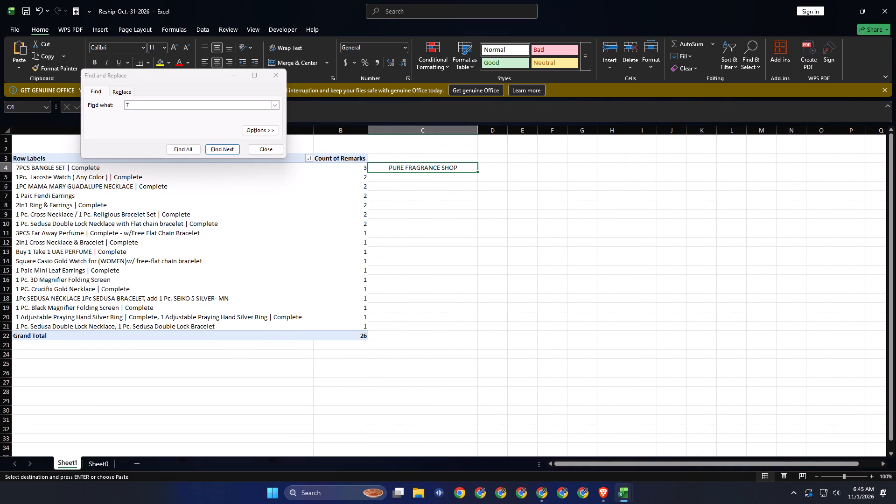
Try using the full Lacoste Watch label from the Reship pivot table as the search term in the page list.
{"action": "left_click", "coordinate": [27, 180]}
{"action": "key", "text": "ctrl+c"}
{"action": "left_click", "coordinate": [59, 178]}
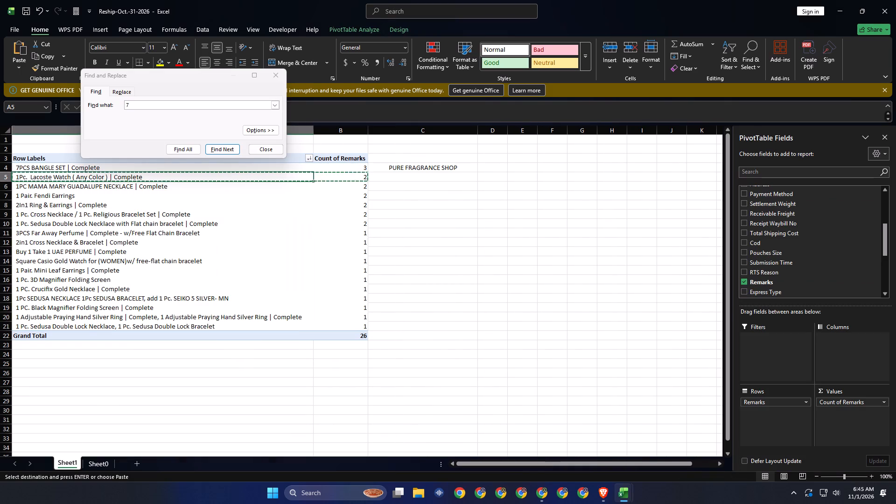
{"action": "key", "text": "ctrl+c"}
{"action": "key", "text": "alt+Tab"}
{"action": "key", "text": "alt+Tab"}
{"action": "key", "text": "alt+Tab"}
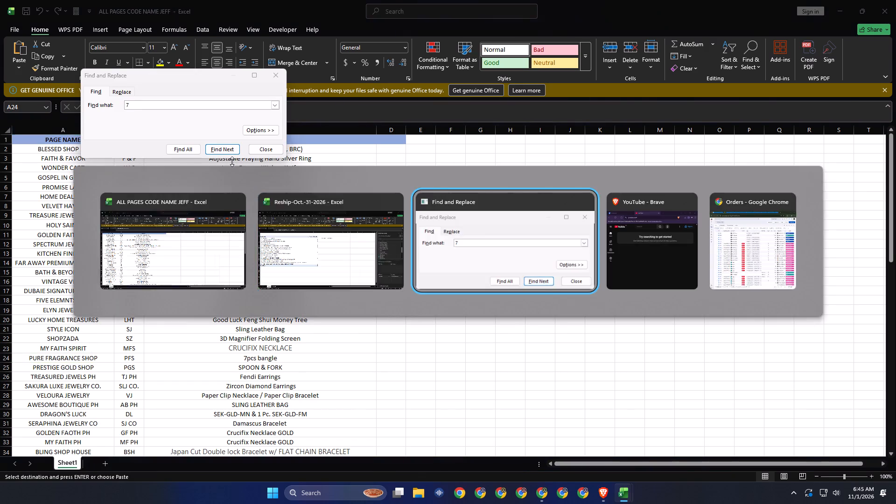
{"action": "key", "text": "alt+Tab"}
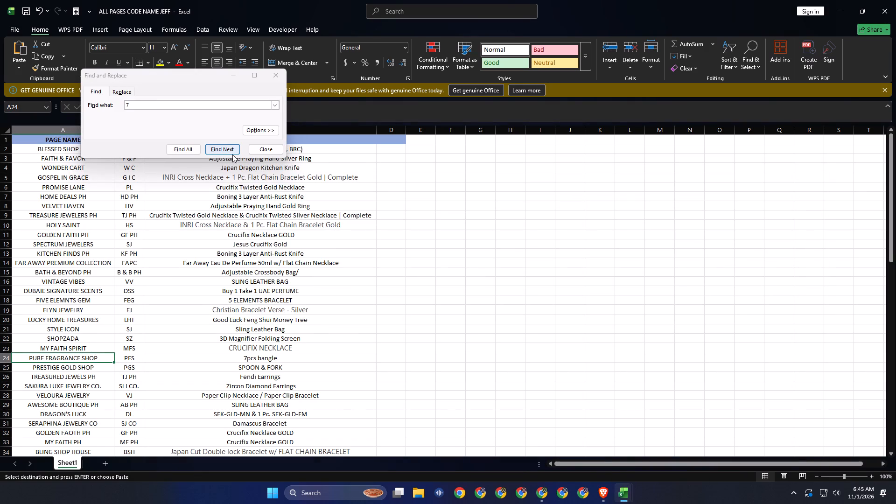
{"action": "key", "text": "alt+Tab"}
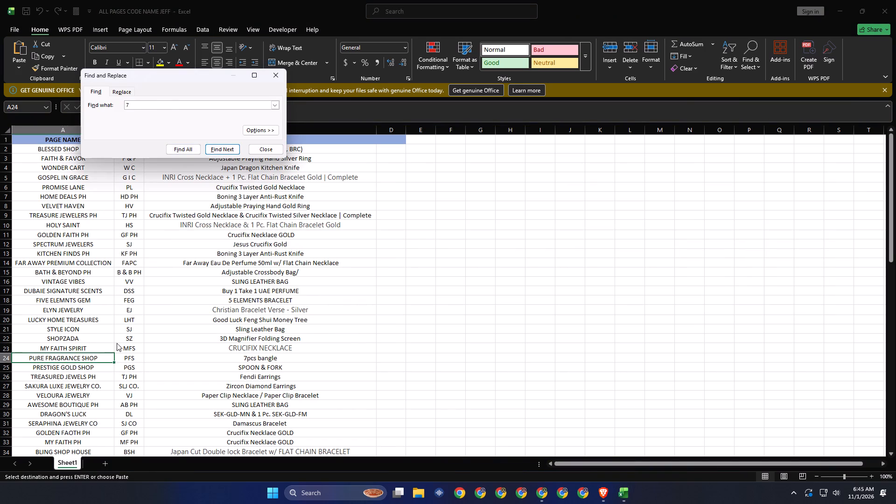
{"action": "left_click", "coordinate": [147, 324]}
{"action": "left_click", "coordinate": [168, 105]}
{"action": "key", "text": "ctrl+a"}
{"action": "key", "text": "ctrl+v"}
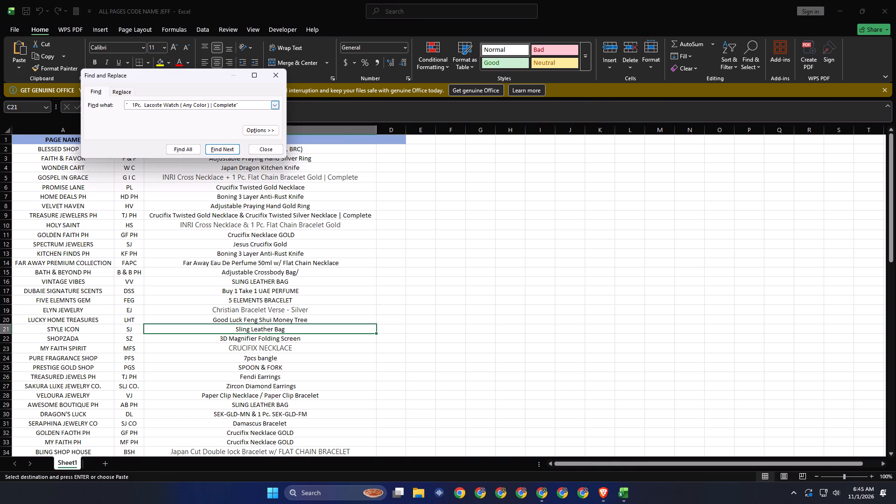
Replace the search term with "lacoste watch" and find that item in the page list.
{"action": "key", "text": "BackSpace"}
{"action": "key", "text": "BackSpace"}
{"action": "key", "text": "BackSpace"}
{"action": "key", "text": "BackSpace"}
{"action": "key", "text": "BackSpace"}
{"action": "key", "text": "BackSpace"}
{"action": "key", "text": "BackSpace"}
{"action": "key", "text": "BackSpace"}
{"action": "key", "text": "BackSpace"}
{"action": "key", "text": "BackSpace"}
{"action": "key", "text": "BackSpace"}
{"action": "key", "text": "BackSpace"}
{"action": "key", "text": "BackSpace"}
{"action": "key", "text": "BackSpace"}
{"action": "key", "text": "BackSpace"}
{"action": "key", "text": "BackSpace"}
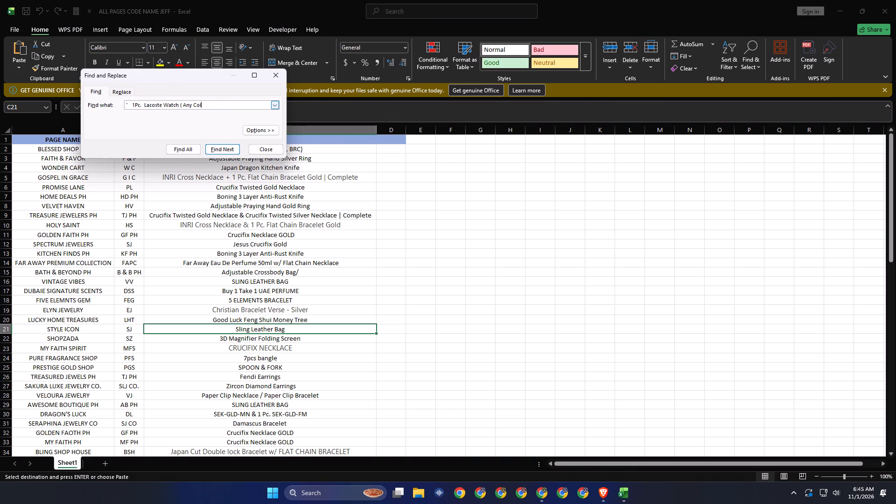
{"action": "key", "text": "ctrl+a"}
{"action": "key", "text": "BackSpace"}
{"action": "type", "text": "lacoe"}
{"action": "key", "text": "BackSpace"}
{"action": "type", "text": "ste watch\\"}
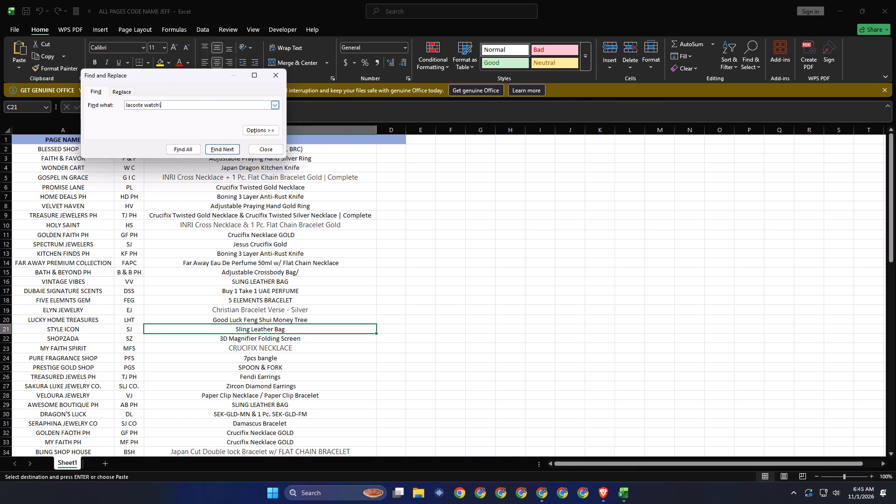
{"action": "key", "text": "BackSpace"}
{"action": "key", "text": "Return"}
{"action": "key", "text": "Return"}
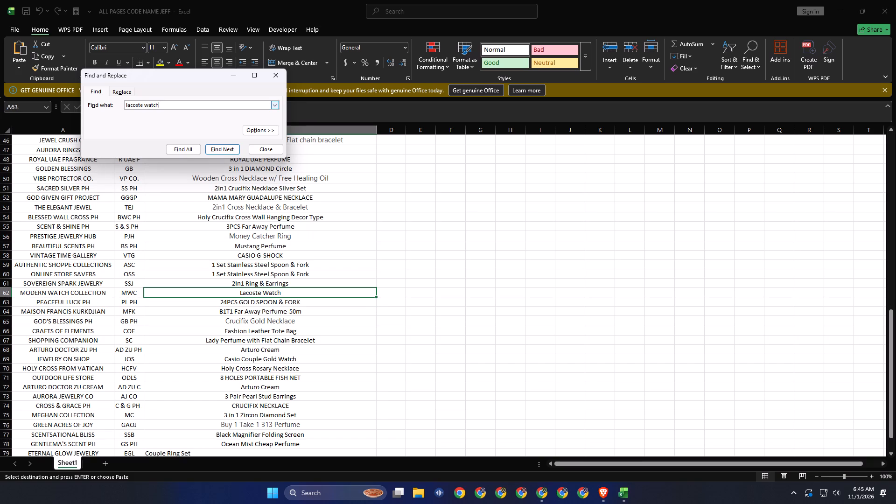
{"action": "key", "text": "Return"}
Copy the page name MODERN WATCH COLLECTION into C5 beside the Lacoste Watch item in the Reship workbook.
{"action": "left_click", "coordinate": [88, 292]}
{"action": "key", "text": "ctrl+c"}
{"action": "key", "text": "ctrl+c"}
{"action": "key", "text": "alt+Tab"}
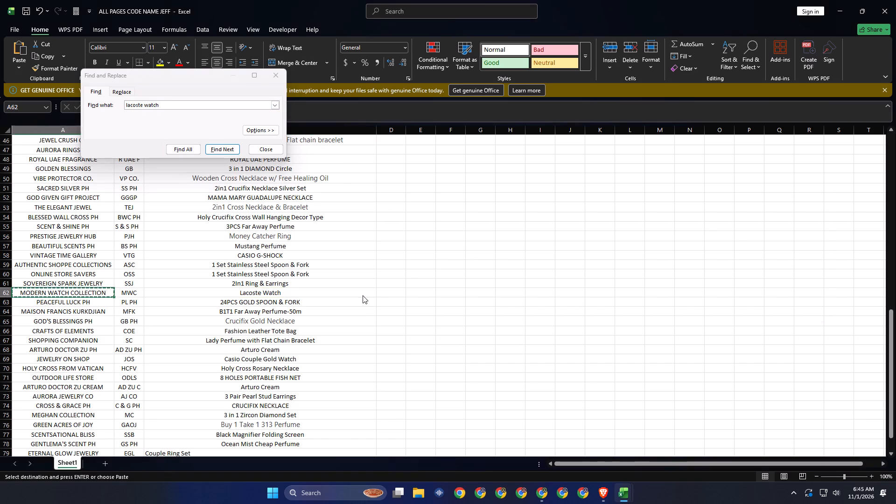
{"action": "left_click", "coordinate": [518, 223], "text": "alt"}
{"action": "key", "text": "shift+space"}
{"action": "left_click", "coordinate": [148, 184]}
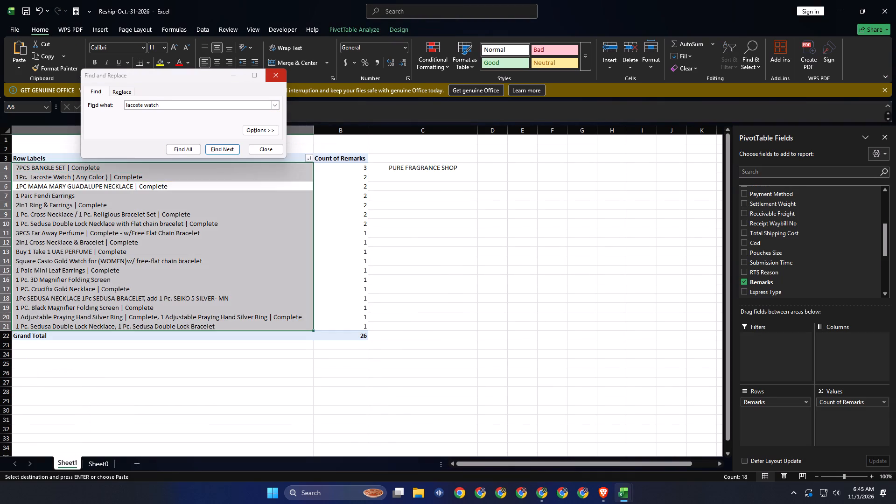
{"action": "left_click", "coordinate": [386, 194]}
{"action": "left_click", "coordinate": [391, 178]}
{"action": "key", "text": "ctrl+v"}
Search the page list for the next Reship item, trimming its copied label to MAMA MARY GUADALUPE NECKLACE.
{"action": "left_click", "coordinate": [76, 187]}
{"action": "key", "text": "ctrl+c"}
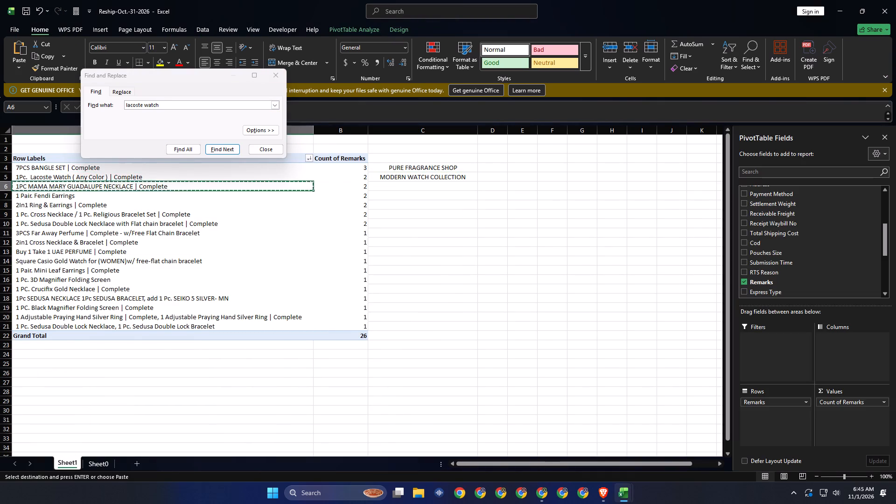
{"action": "key", "text": "alt+Tab"}
{"action": "left_click", "coordinate": [172, 104]}
{"action": "key", "text": "ctrl+a"}
{"action": "key", "text": "ctrl+v"}
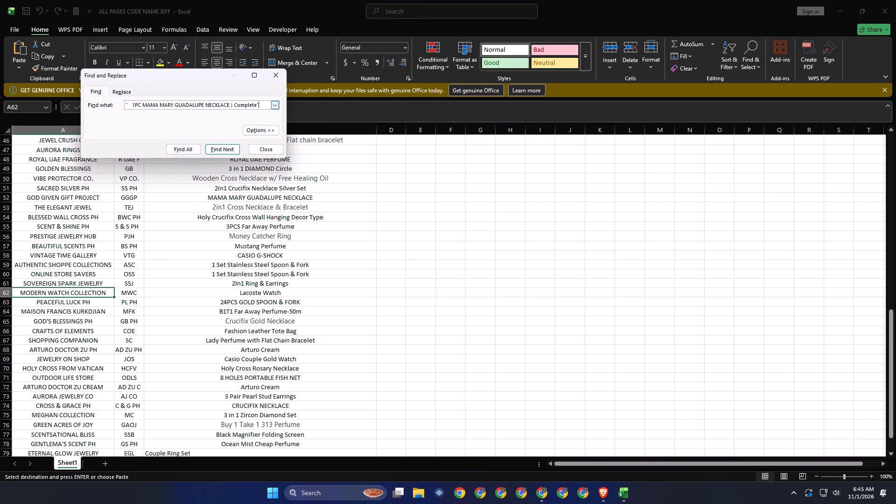
{"action": "left_click_drag", "start_coordinate": [260, 104], "coordinate": [231, 103]}
{"action": "left_click_drag", "start_coordinate": [231, 103], "coordinate": [229, 105]}
{"action": "key", "text": "BackSpace"}
{"action": "left_click_drag", "start_coordinate": [142, 105], "coordinate": [98, 105]}
{"action": "key", "text": "BackSpace"}
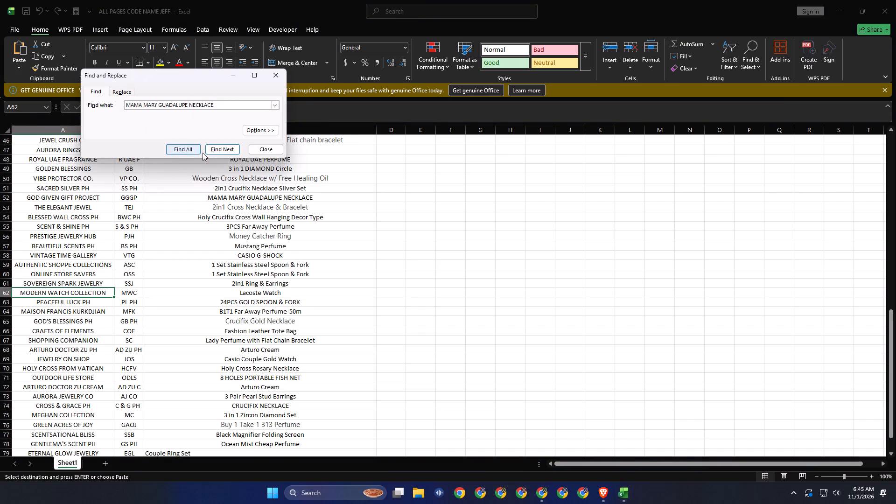
{"action": "left_click", "coordinate": [218, 151]}
{"action": "left_click", "coordinate": [220, 151]}
{"action": "left_click", "coordinate": [221, 150]}
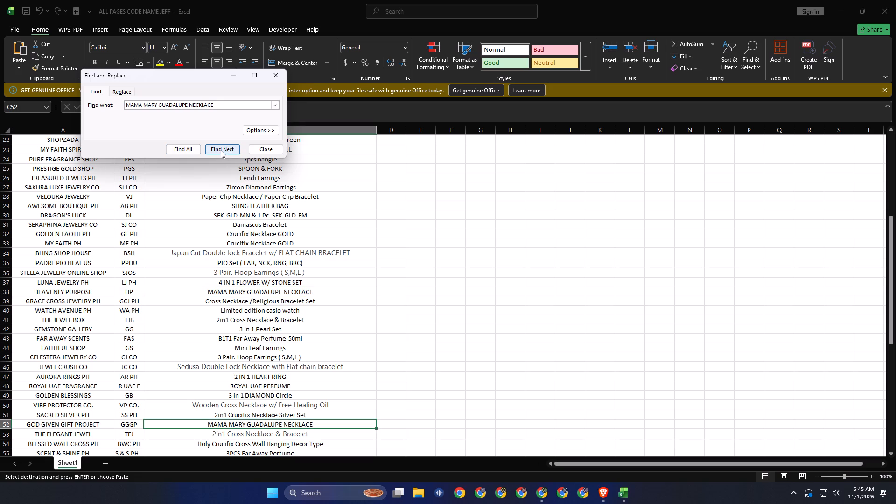
Copy the page name GOD GIVEN GIFT PROJECT into C6 beside the MAMA MARY GUADALUPE NECKLACE item in the Reship workbook.
{"action": "left_click", "coordinate": [89, 423]}
{"action": "key", "text": "ctrl+c"}
{"action": "key", "text": "alt+Tab"}
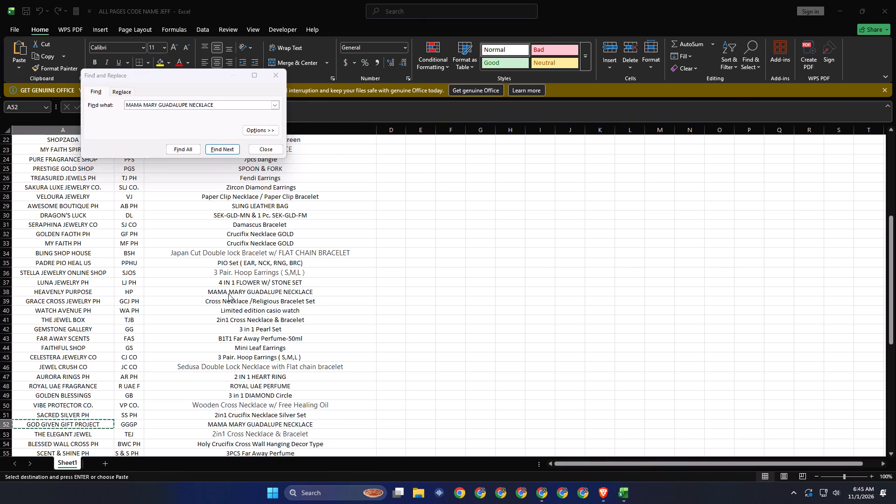
{"action": "key", "text": "alt+Tab"}
{"action": "key", "text": "alt+Tab"}
{"action": "key", "text": "alt+Tab"}
{"action": "left_click", "coordinate": [390, 187]}
{"action": "key", "text": "ctrl+v"}
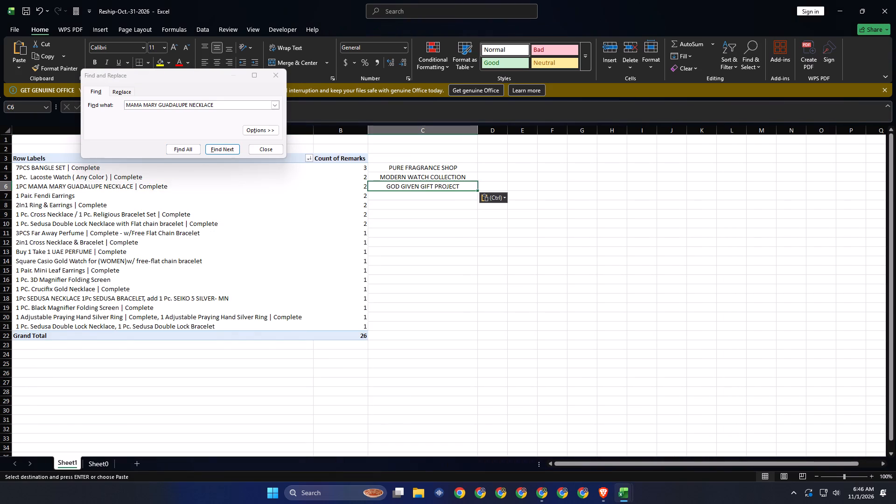
Find the other Guadalupe necklace entry and copy its page name HEAVENLY PURPOSE into D6 of the Reship workbook, widening column D.
{"action": "key", "text": "alt+Tab"}
{"action": "left_click", "coordinate": [222, 153]}
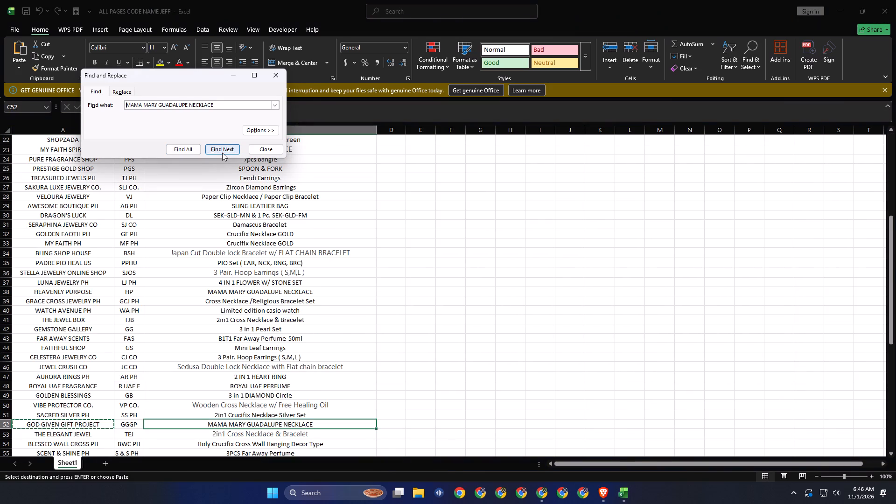
{"action": "left_click", "coordinate": [222, 153]}
{"action": "left_click", "coordinate": [101, 290]}
{"action": "key", "text": "ctrl+c"}
{"action": "key", "text": "alt+Tab"}
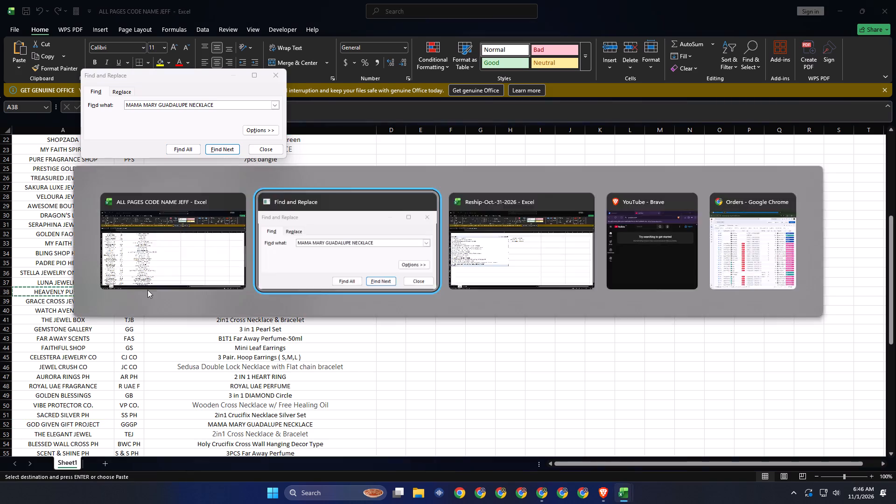
{"action": "key", "text": "alt+Tab"}
{"action": "key", "text": "alt+Tab"}
{"action": "left_click_drag", "start_coordinate": [506, 128], "coordinate": [509, 128]}
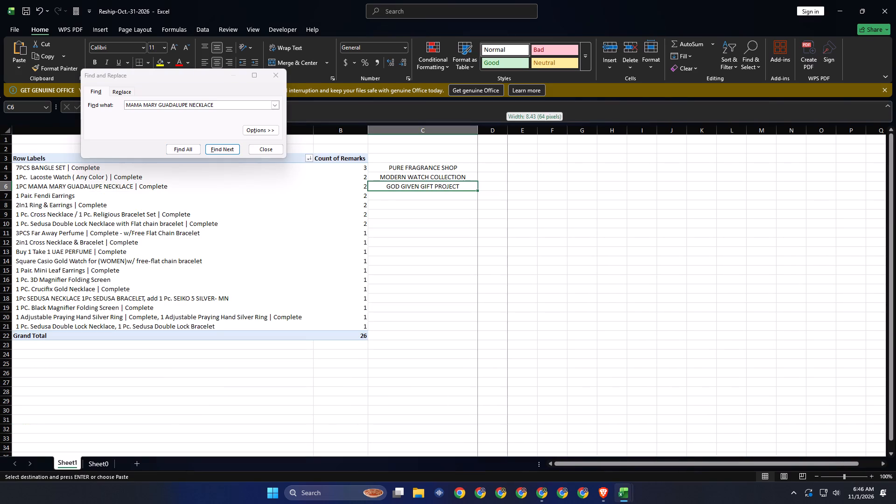
{"action": "left_click_drag", "start_coordinate": [509, 128], "coordinate": [576, 128]}
{"action": "left_click", "coordinate": [490, 187]}
{"action": "key", "text": "ctrl+v"}
Search the ALL PAGES CODE NAME JEFF list for "fendi earrings", the next item in the Reship pivot table.
{"action": "key", "text": "alt+Tab"}
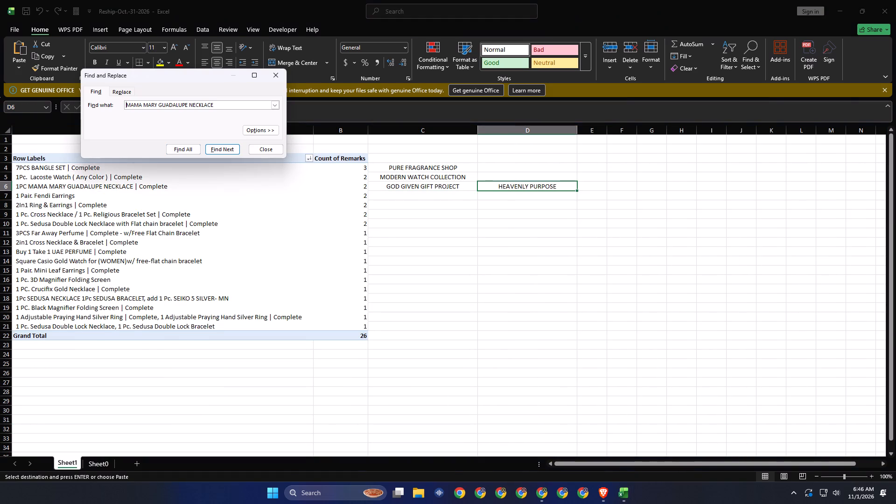
{"action": "key", "text": "shift+space"}
{"action": "left_click", "coordinate": [85, 199]}
{"action": "left_click", "coordinate": [62, 196]}
{"action": "key", "text": "alt+Tab"}
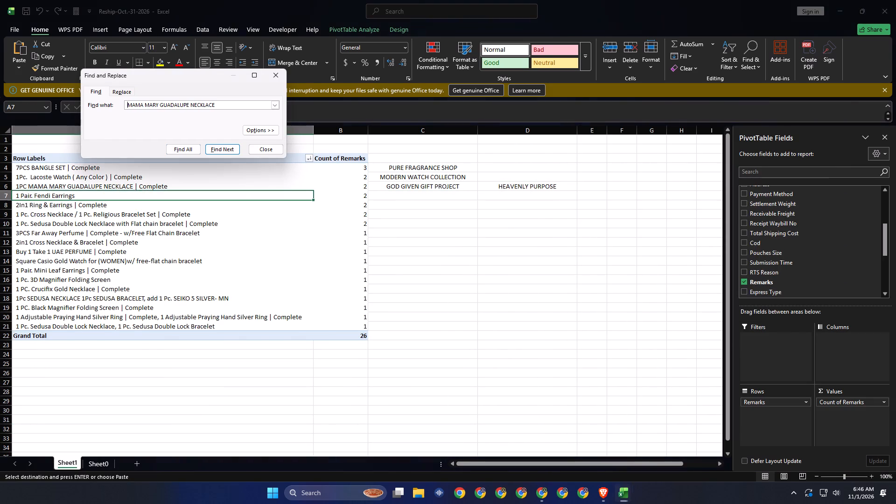
{"action": "key", "text": "alt+Tab"}
{"action": "key", "text": "alt+Tab"}
{"action": "left_click", "coordinate": [224, 109]}
{"action": "key", "text": "ctrl+a"}
{"action": "left_click", "coordinate": [223, 108]}
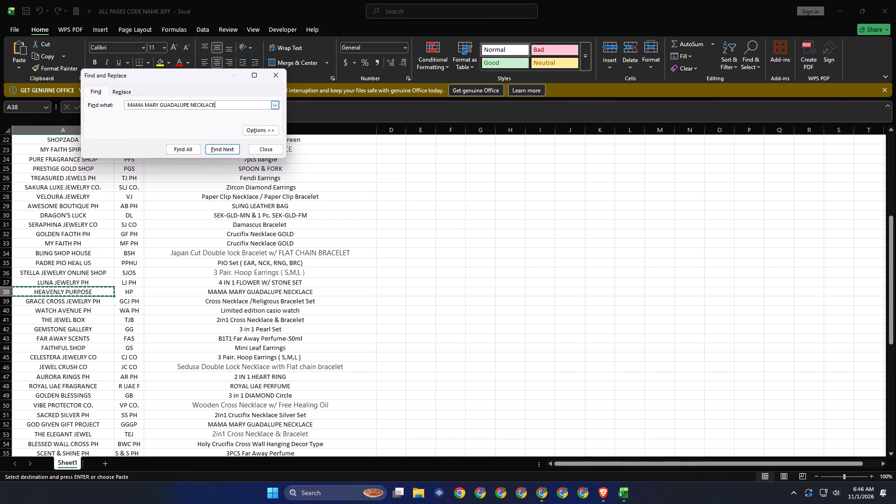
{"action": "key", "text": "ctrl+a"}
{"action": "key", "text": "BackSpace"}
{"action": "type", "text": "fendi earrings"}
{"action": "key", "text": "Return"}
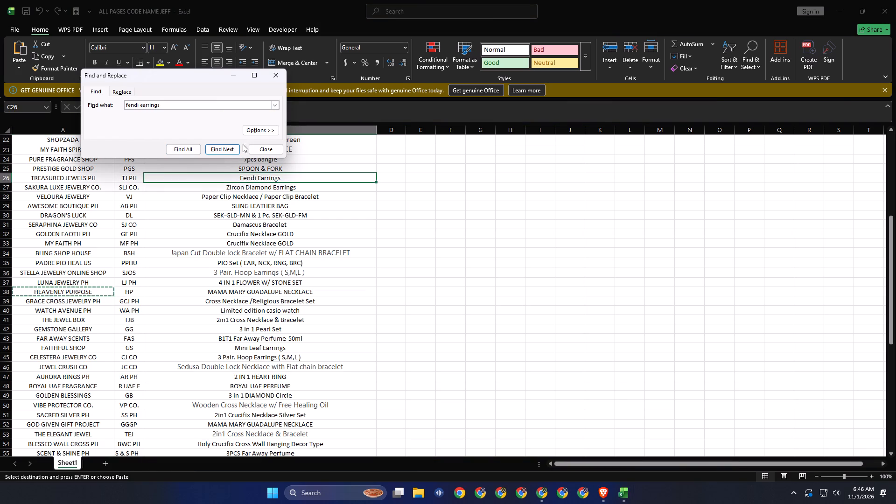
{"action": "double_click", "coordinate": [235, 146]}
Copy the page name TREASURED JEWELS PH into C7 beside the Fendi Earrings item in the Reship workbook.
{"action": "left_click", "coordinate": [88, 179]}
{"action": "key", "text": "ctrl+c"}
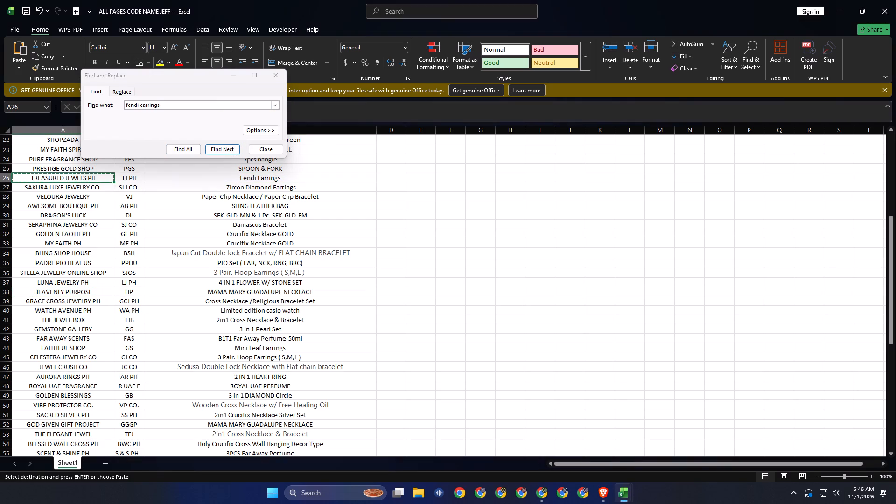
{"action": "key", "text": "alt+Tab"}
{"action": "key", "text": "alt+Tab"}
{"action": "key", "text": "alt+Tab"}
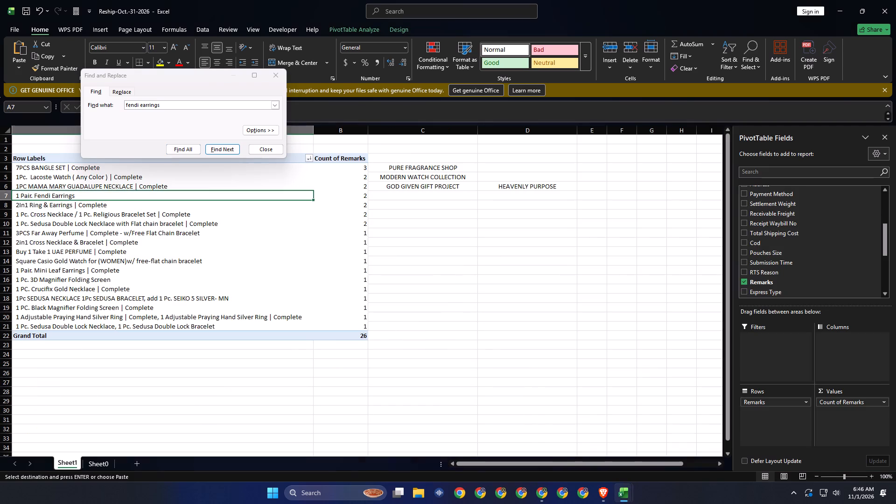
{"action": "left_click", "coordinate": [400, 201]}
{"action": "left_click", "coordinate": [408, 197]}
{"action": "key", "text": "ctrl+v"}
Search the page list for the A8 Reship item, trimming its copied label to 2In1 Ring & Earrings.
{"action": "left_click", "coordinate": [75, 204]}
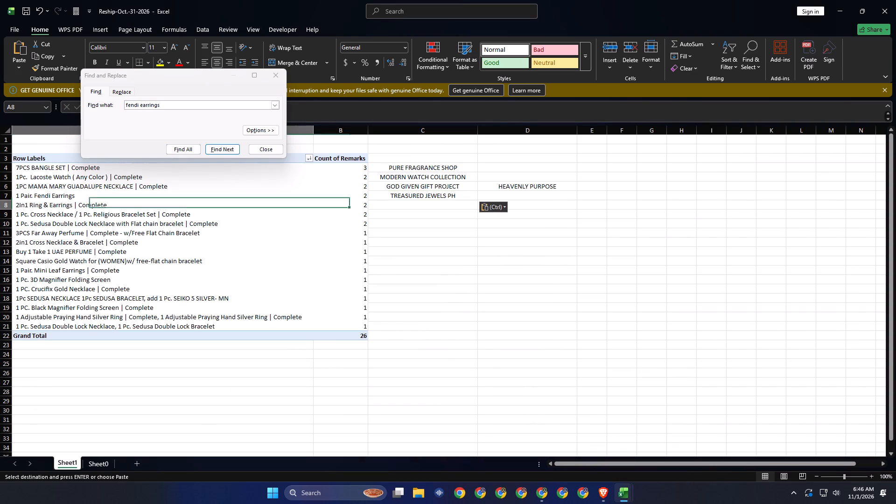
{"action": "key", "text": "ctrl+c"}
{"action": "key", "text": "alt+Tab"}
{"action": "key", "text": "alt+Tab"}
{"action": "key", "text": "alt+Tab"}
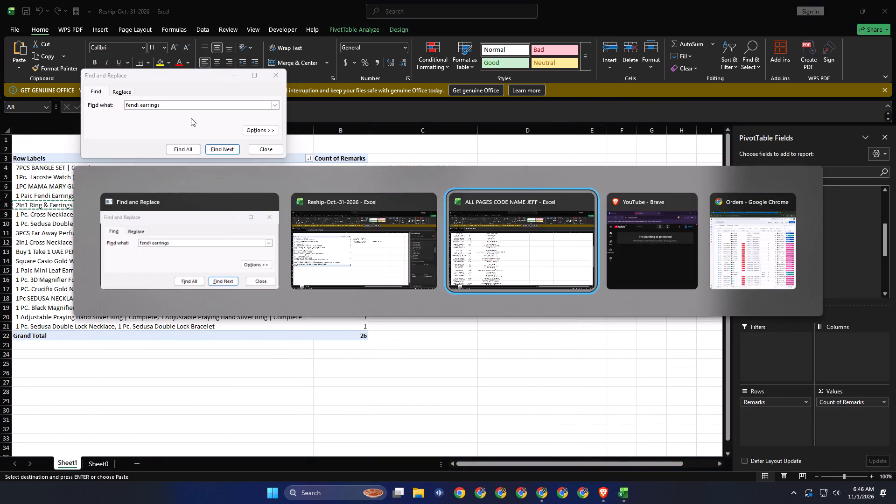
{"action": "left_click", "coordinate": [196, 109]}
{"action": "key", "text": "ctrl+a"}
{"action": "key", "text": "ctrl+v"}
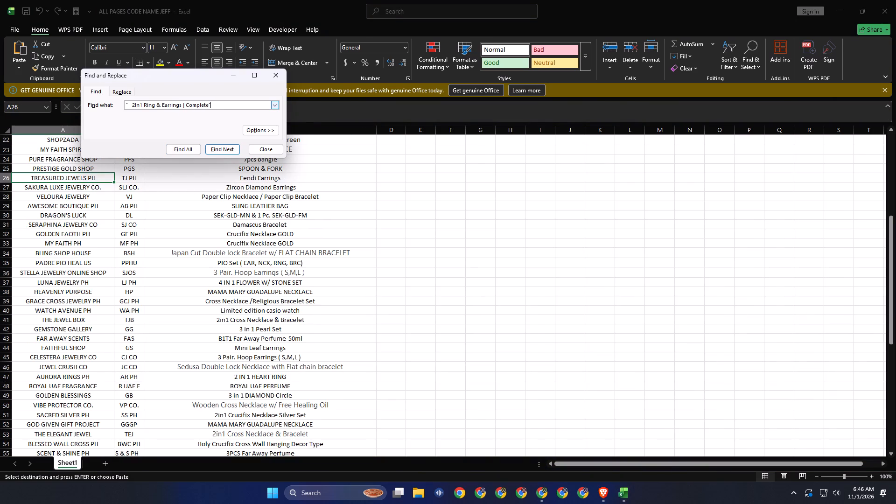
{"action": "left_click_drag", "start_coordinate": [182, 105], "coordinate": [220, 104]}
{"action": "key", "text": "BackSpace"}
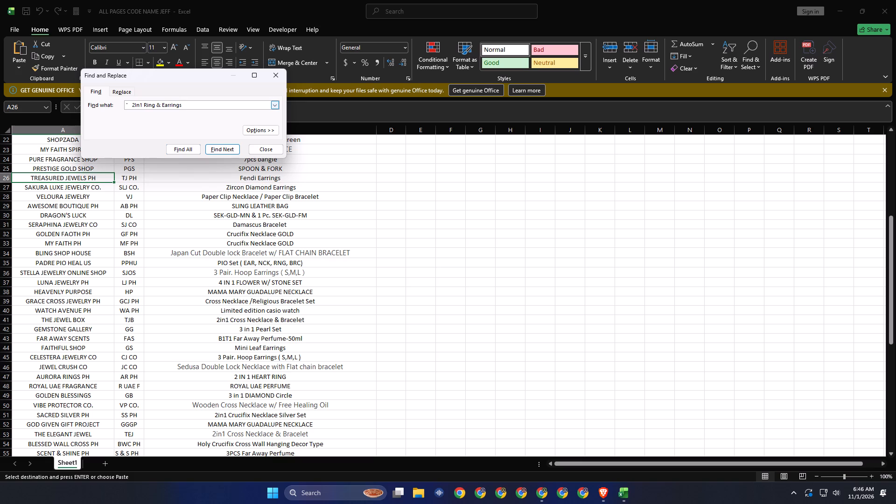
{"action": "left_click_drag", "start_coordinate": [133, 105], "coordinate": [92, 108]}
{"action": "key", "text": "BackSpace"}
{"action": "left_click", "coordinate": [223, 148]}
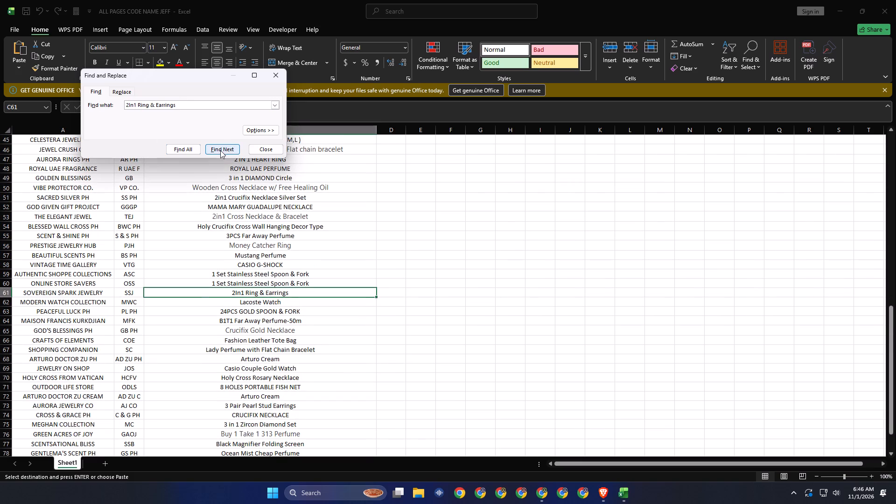
{"action": "left_click", "coordinate": [220, 150]}
Copy the page name SOVEREIGN SPARK JEWELRY into C8 beside the 2In1 Ring & Earrings item in the Reship workbook.
{"action": "left_click", "coordinate": [85, 289]}
{"action": "key", "text": "ctrl+c"}
{"action": "key", "text": "alt+Tab"}
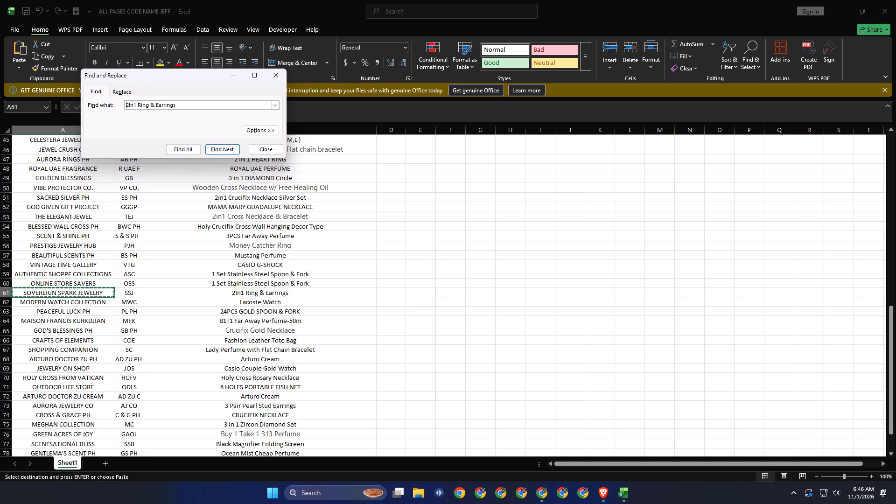
{"action": "key", "text": "c"}
{"action": "key", "text": "alt+Tab"}
{"action": "key", "text": "alt+Tab"}
{"action": "key", "text": "alt+Tab"}
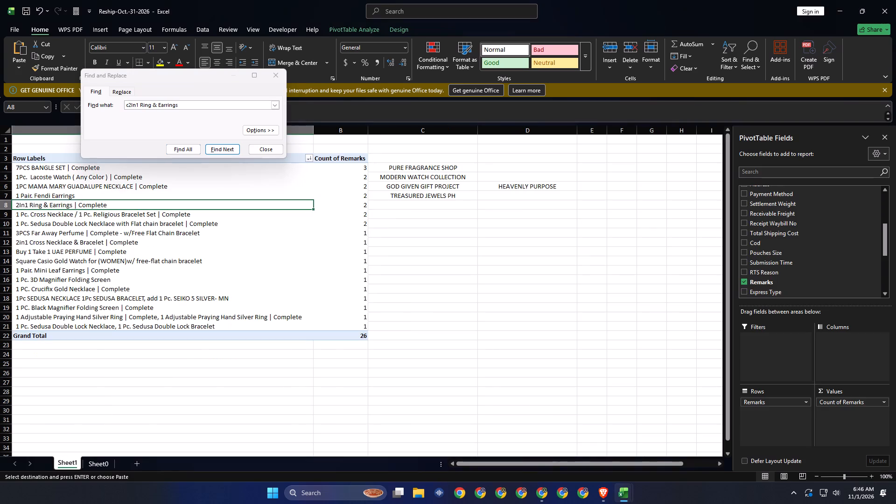
{"action": "left_click", "coordinate": [399, 209]}
{"action": "key", "text": "ctrl+v"}
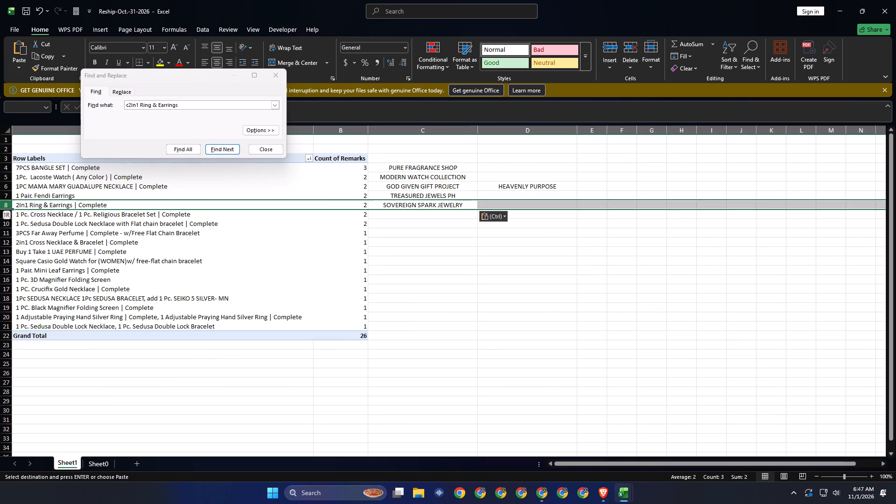
Search the page list for the A9 Reship item, trimming its copied label to Cross Necklace / 1 Pc. Religious Bracelet Set.
{"action": "key", "text": "shift+space"}
{"action": "left_click", "coordinate": [55, 217]}
{"action": "key", "text": "ctrl+c"}
{"action": "key", "text": "alt+Tab"}
{"action": "left_click", "coordinate": [193, 101]}
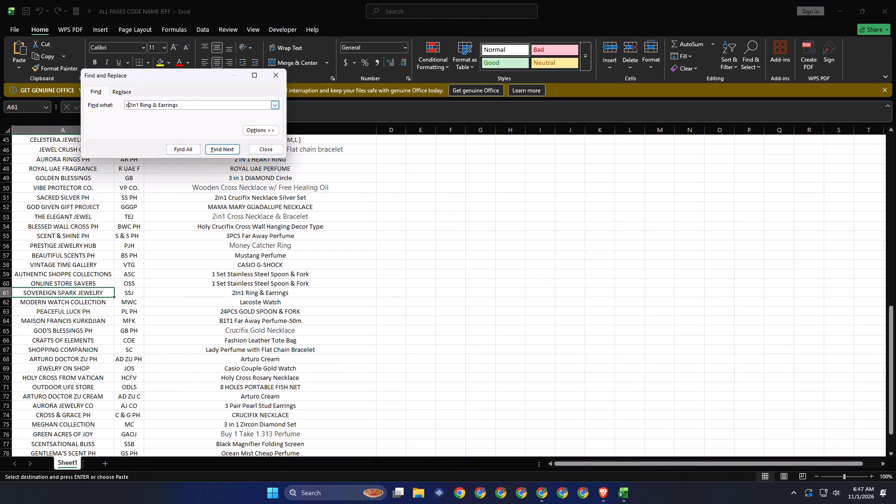
{"action": "key", "text": "alt+Tab"}
{"action": "key", "text": "alt+Tab"}
{"action": "left_click", "coordinate": [196, 105]}
{"action": "key", "text": "ctrl+a"}
{"action": "key", "text": "ctrl+v"}
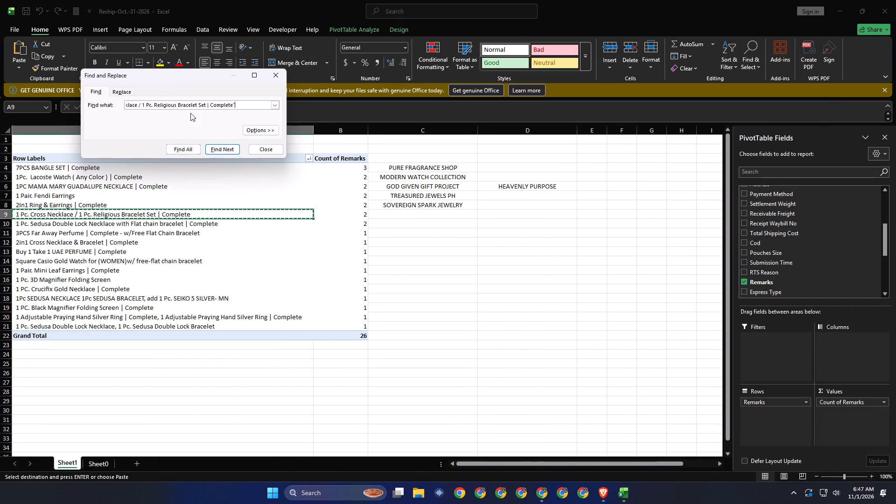
{"action": "left_click_drag", "start_coordinate": [238, 105], "coordinate": [208, 106]}
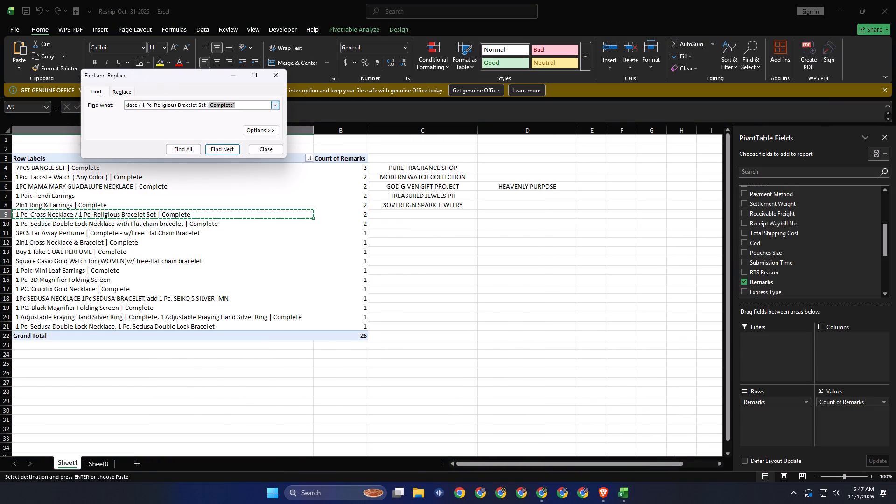
{"action": "left_click_drag", "start_coordinate": [208, 106], "coordinate": [207, 105]}
{"action": "key", "text": "BackSpace"}
{"action": "key", "text": "BackSpace"}
{"action": "left_click", "coordinate": [133, 105]}
{"action": "key", "text": "Left"}
{"action": "key", "text": "Left"}
{"action": "key", "text": "Left"}
{"action": "key", "text": "Left"}
{"action": "key", "text": "Left"}
{"action": "key", "text": "Left"}
{"action": "key", "text": "Left"}
{"action": "key", "text": "Left"}
{"action": "key", "text": "Left"}
{"action": "key", "text": "Left"}
{"action": "key", "text": "Left"}
{"action": "key", "text": "Left"}
{"action": "key", "text": "Left"}
{"action": "key", "text": "Left"}
{"action": "key", "text": "Left"}
{"action": "key", "text": "Left"}
{"action": "key", "text": "Left"}
{"action": "key", "text": "Left"}
{"action": "key", "text": "Left"}
{"action": "key", "text": "Left"}
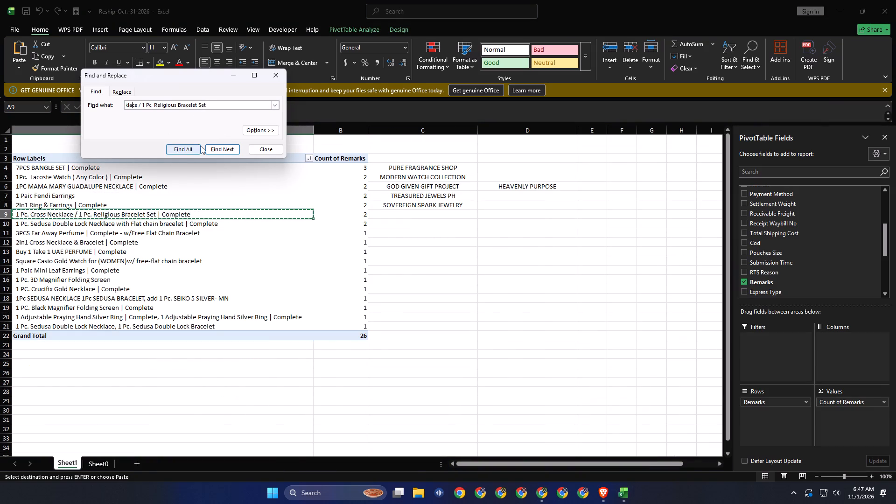
{"action": "key", "text": "Right"}
{"action": "key", "text": "Right"}
{"action": "key", "text": "Right"}
{"action": "key", "text": "Right"}
{"action": "key", "text": "Right"}
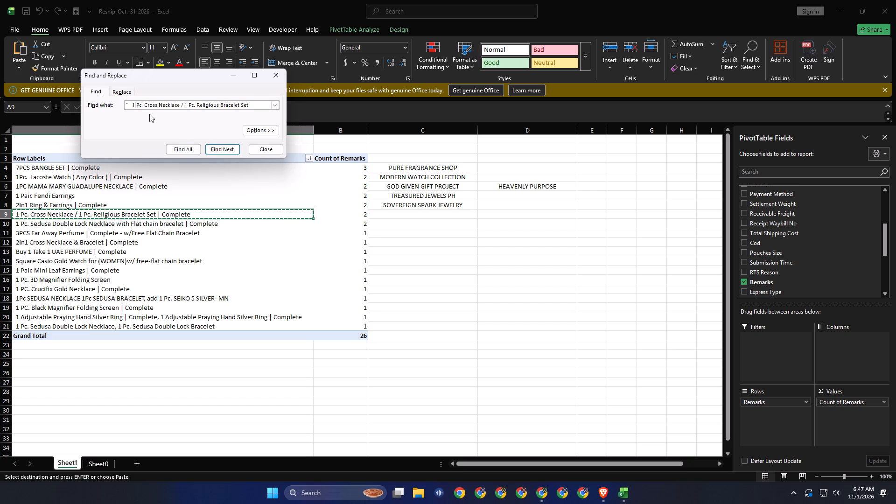
{"action": "key", "text": "Right"}
{"action": "key", "text": "Right"}
{"action": "key", "text": "Right"}
{"action": "key", "text": "Right"}
{"action": "key", "text": "Right"}
{"action": "key", "text": "BackSpace"}
{"action": "key", "text": "BackSpace"}
{"action": "key", "text": "BackSpace"}
{"action": "key", "text": "BackSpace"}
{"action": "key", "text": "BackSpace"}
{"action": "key", "text": "BackSpace"}
{"action": "key", "text": "BackSpace"}
{"action": "key", "text": "BackSpace"}
{"action": "key", "text": "BackSpace"}
{"action": "key", "text": "BackSpace"}
{"action": "key", "text": "BackSpace"}
{"action": "key", "text": "BackSpace"}
{"action": "key", "text": "BackSpace"}
{"action": "key", "text": "BackSpace"}
{"action": "key", "text": "BackSpace"}
{"action": "key", "text": "BackSpace"}
{"action": "key", "text": "BackSpace"}
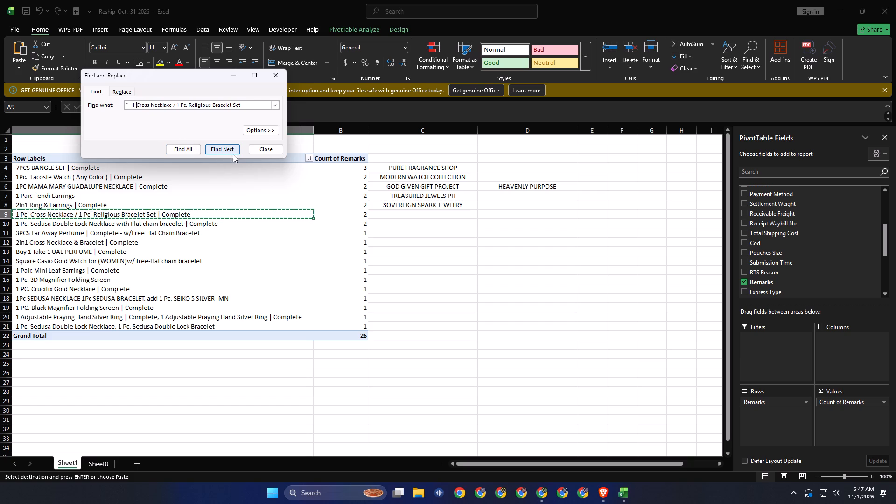
{"action": "left_click", "coordinate": [233, 149]}
{"action": "key", "text": "alt+Tab"}
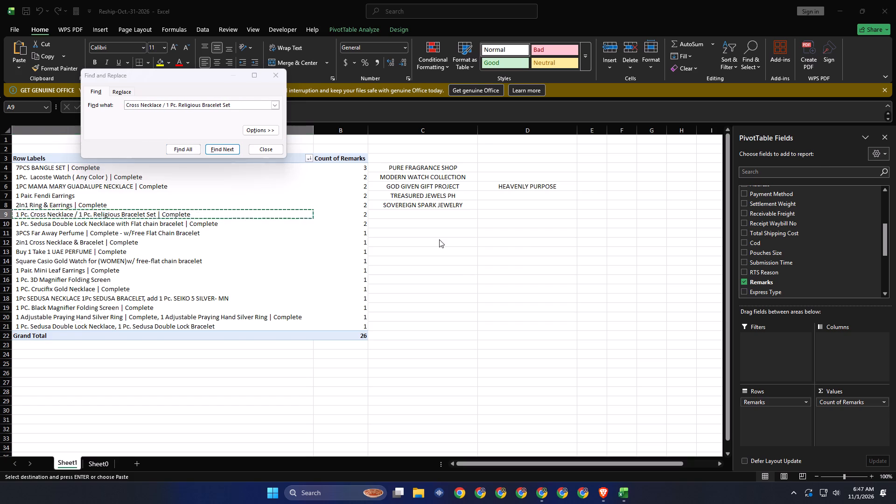
{"action": "left_click", "coordinate": [501, 249], "text": "alt"}
{"action": "left_click", "coordinate": [234, 192]}
{"action": "left_click", "coordinate": [225, 149]}
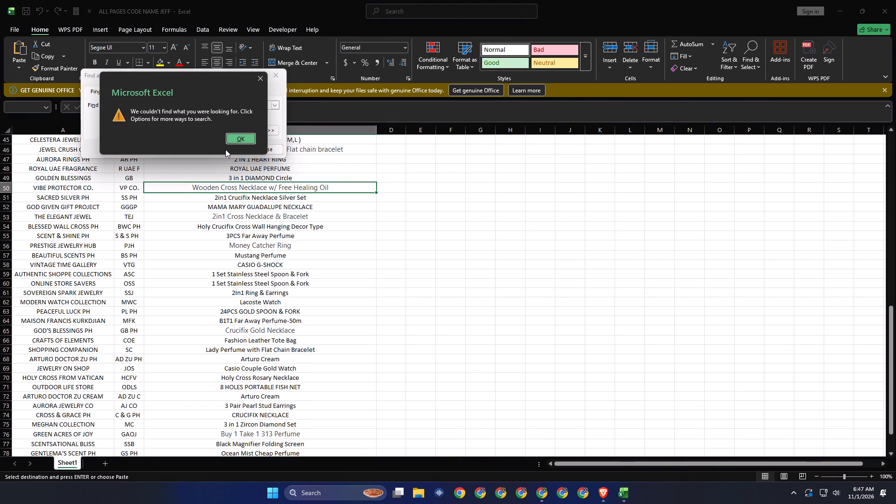
{"action": "left_click", "coordinate": [266, 140]}
{"action": "left_click", "coordinate": [236, 145]}
{"action": "left_click", "coordinate": [245, 135]}
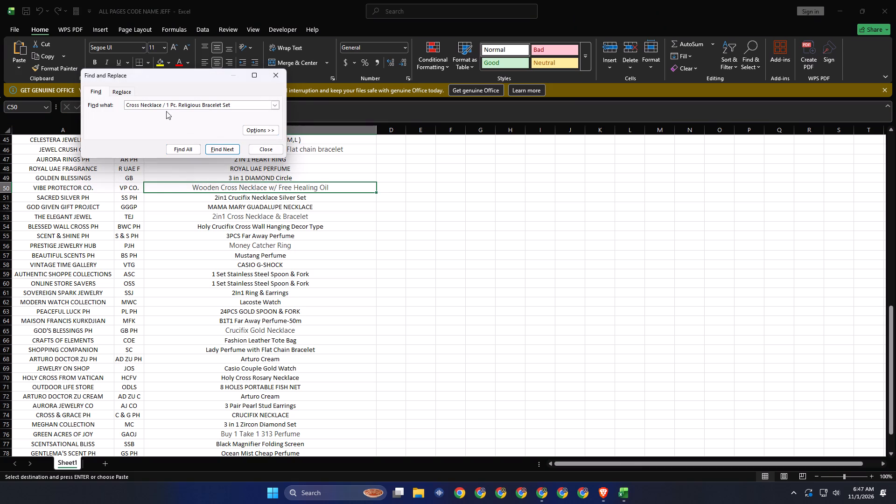
Shorten the search text to Cross Necklace and go through the matches to the Cross Necklace /Religious Bracelet Set entry.
{"action": "left_click_drag", "start_coordinate": [161, 106], "coordinate": [238, 105]}
{"action": "key", "text": "BackSpace"}
{"action": "left_click", "coordinate": [231, 147]}
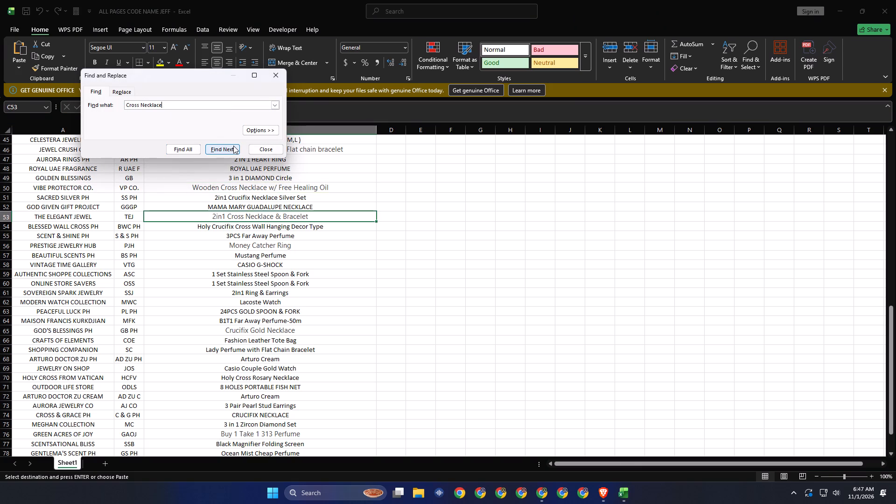
{"action": "left_click", "coordinate": [234, 145]}
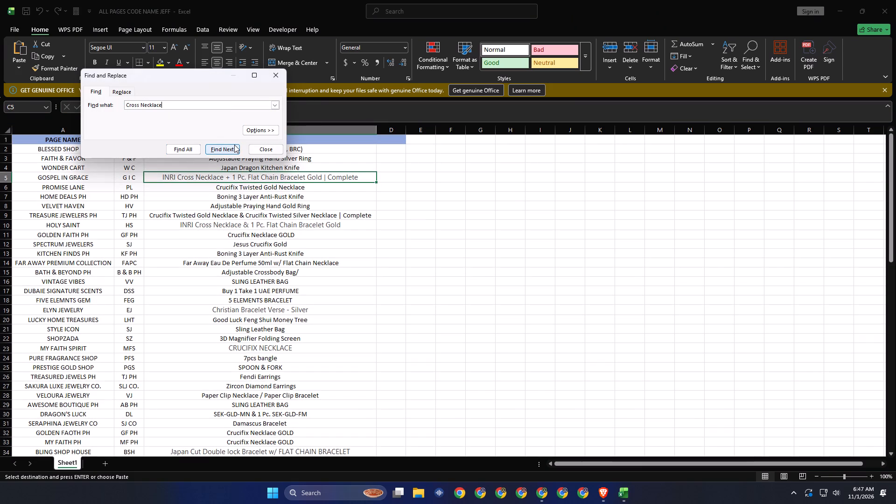
{"action": "left_click", "coordinate": [234, 145]}
{"action": "left_click", "coordinate": [234, 145]}
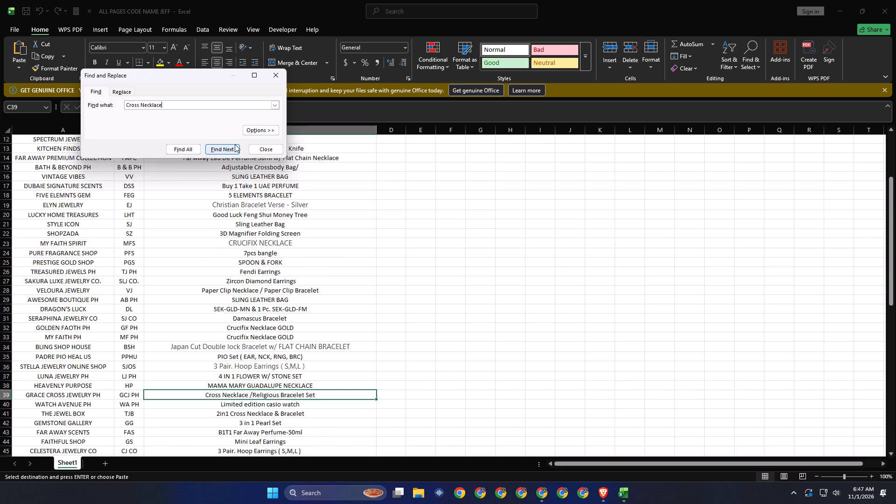
{"action": "key", "text": "alt+Tab"}
{"action": "key", "text": "alt+Tab"}
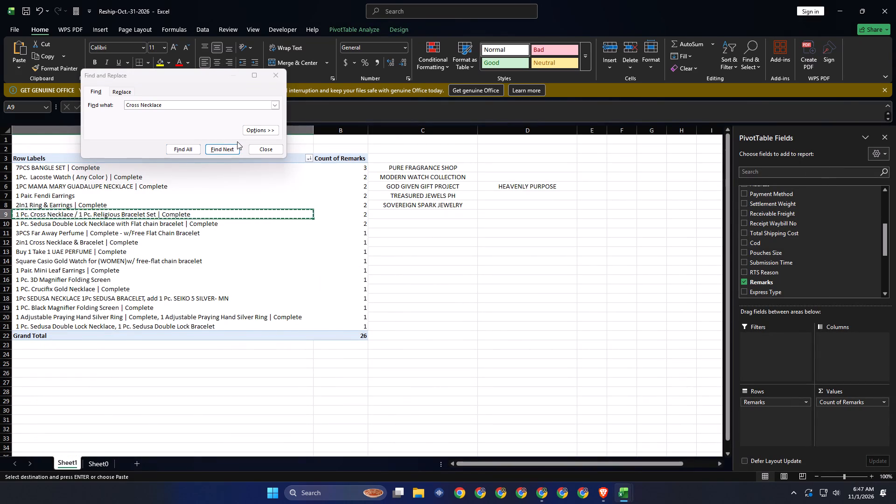
{"action": "key", "text": "alt+Tab"}
{"action": "key", "text": "alt+Tab"}
{"action": "key", "text": "alt+Tab"}
{"action": "left_click", "coordinate": [237, 141]}
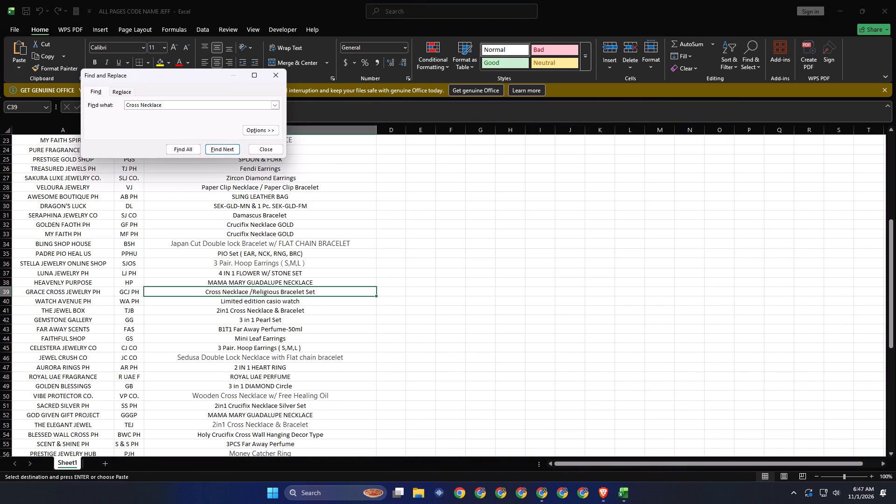
Copy the page name GRACE CROSS JEWELRY PH into C9 beside the Cross Necklace / Religious Bracelet Set item in the Reship workbook.
{"action": "left_click", "coordinate": [61, 294]}
{"action": "key", "text": "ctrl+c"}
{"action": "key", "text": "alt+Tab"}
{"action": "left_click", "coordinate": [552, 255], "text": "alt"}
{"action": "left_click", "coordinate": [381, 217]}
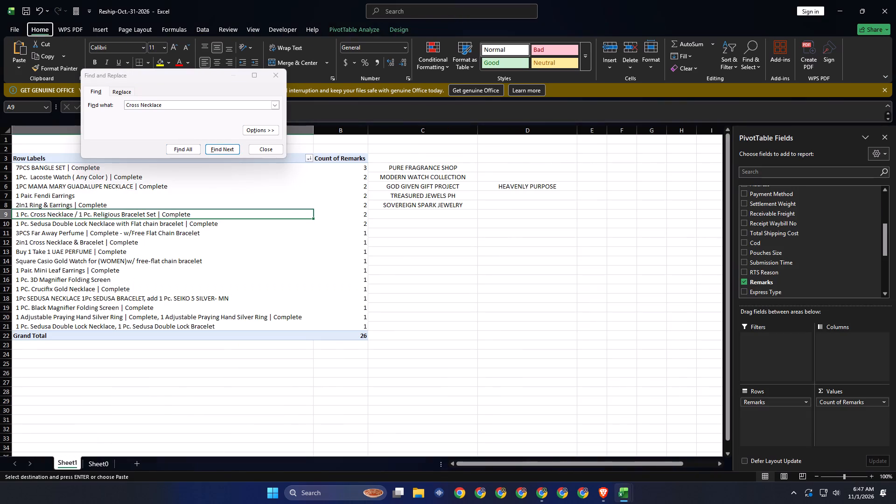
{"action": "left_click", "coordinate": [391, 215]}
{"action": "key", "text": "ctrl+v"}
Go through the remaining Cross Necklace matches in the page list to check for other pages carrying the same set.
{"action": "key", "text": "alt+Tab"}
{"action": "key", "text": "alt+Tab"}
{"action": "key", "text": "alt+Tab"}
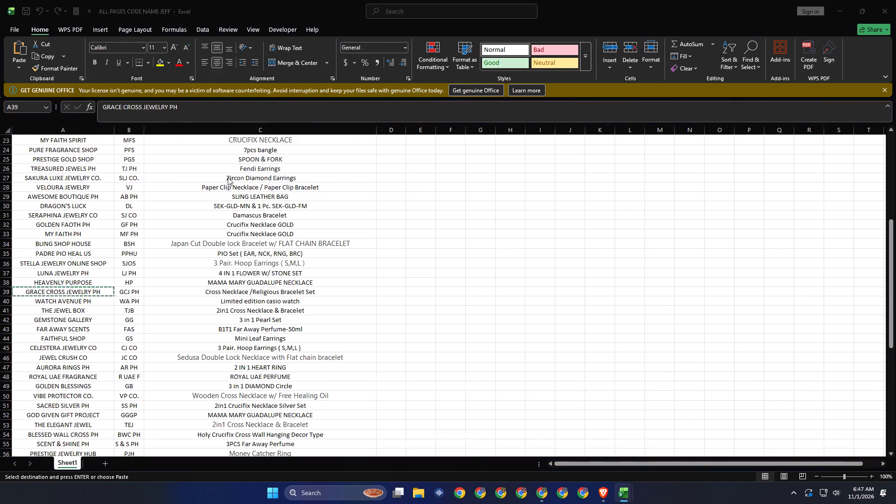
{"action": "left_click", "coordinate": [231, 157]}
{"action": "left_click", "coordinate": [228, 227]}
{"action": "left_click", "coordinate": [228, 153]}
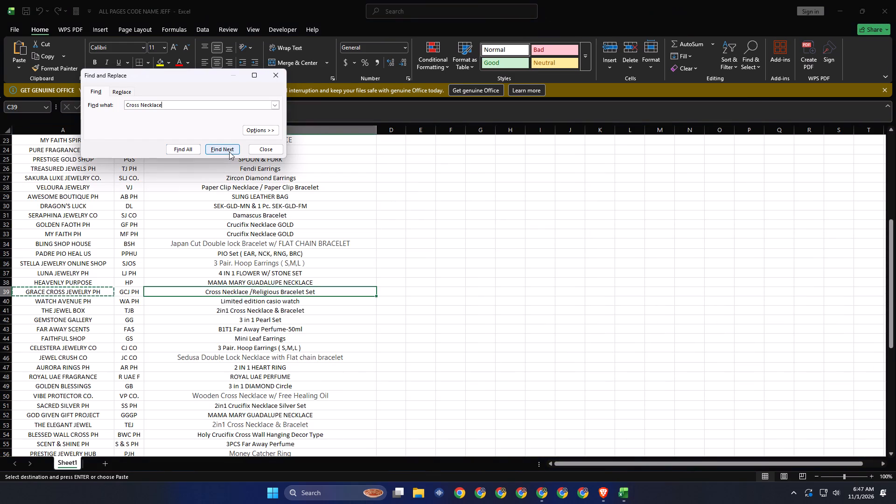
{"action": "left_click", "coordinate": [229, 151]}
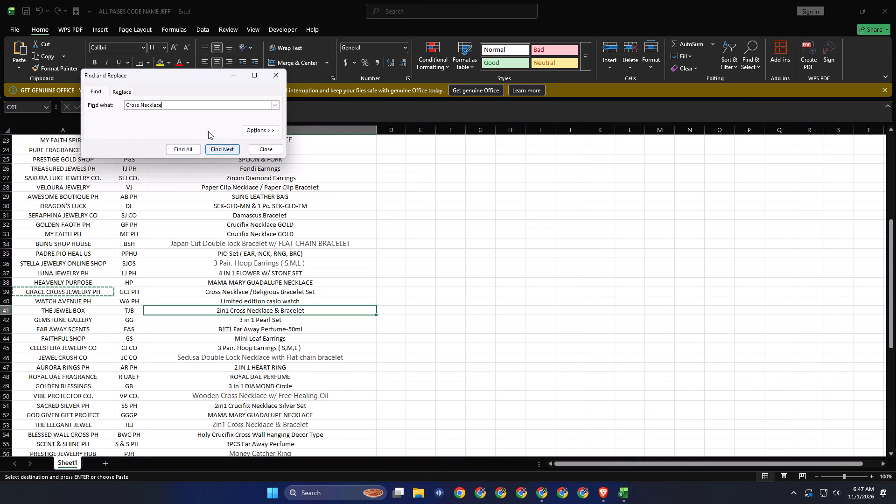
{"action": "left_click", "coordinate": [190, 108]}
{"action": "left_click", "coordinate": [226, 141]}
{"action": "left_click", "coordinate": [227, 145]}
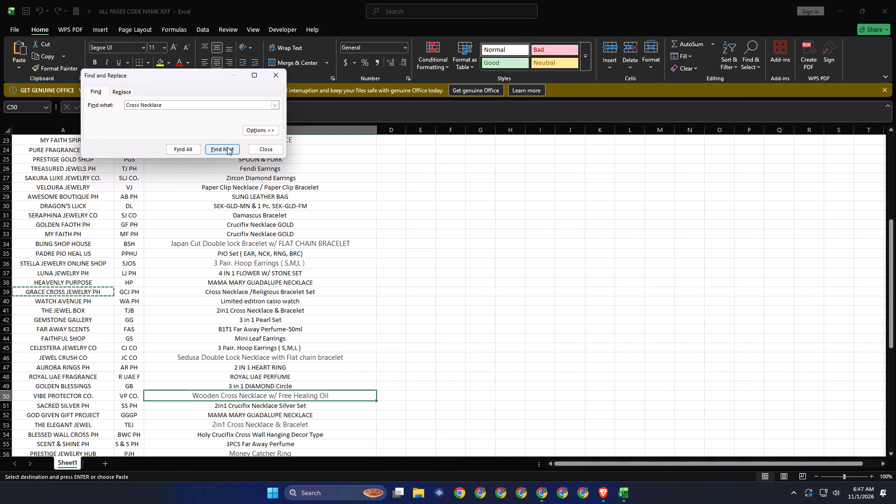
{"action": "left_click", "coordinate": [228, 148]}
{"action": "left_click", "coordinate": [228, 148]}
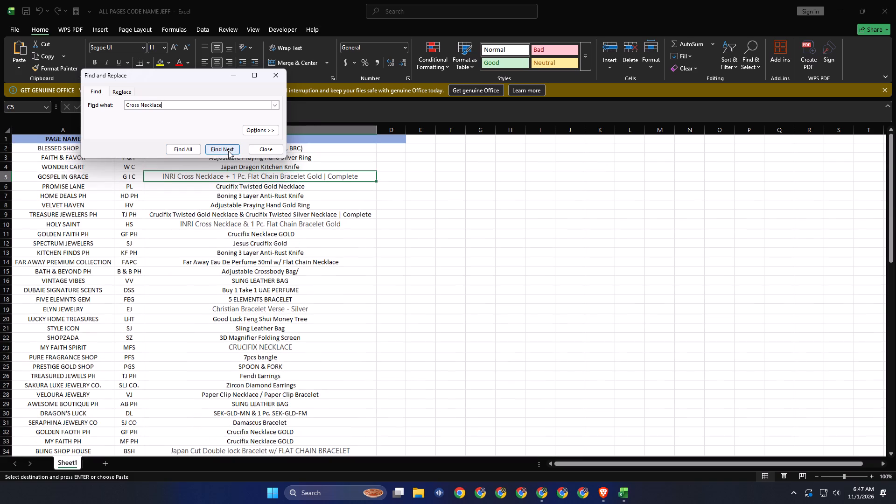
{"action": "left_click", "coordinate": [228, 151]}
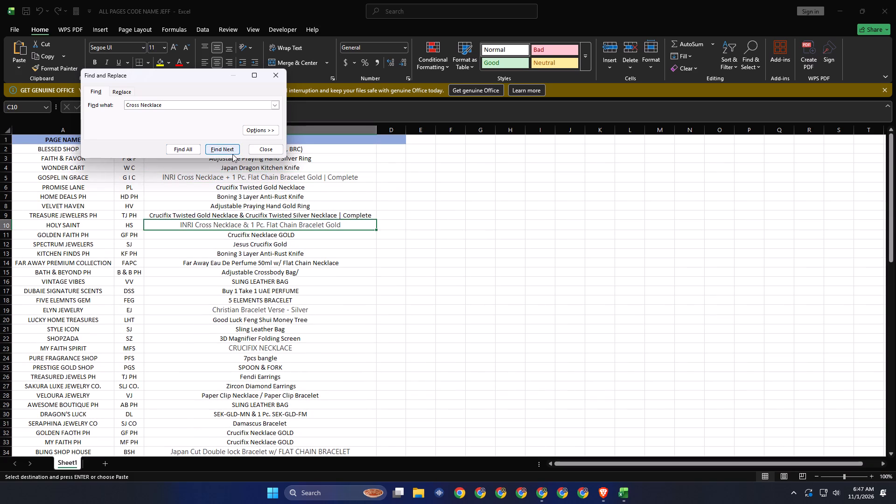
{"action": "left_click", "coordinate": [231, 154]}
{"action": "left_click", "coordinate": [229, 154]}
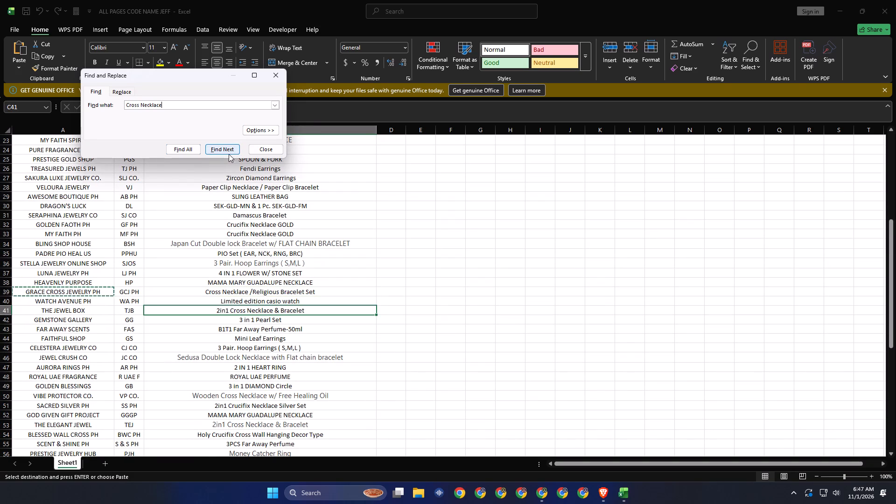
{"action": "left_click", "coordinate": [229, 154]}
{"action": "left_click", "coordinate": [229, 154]}
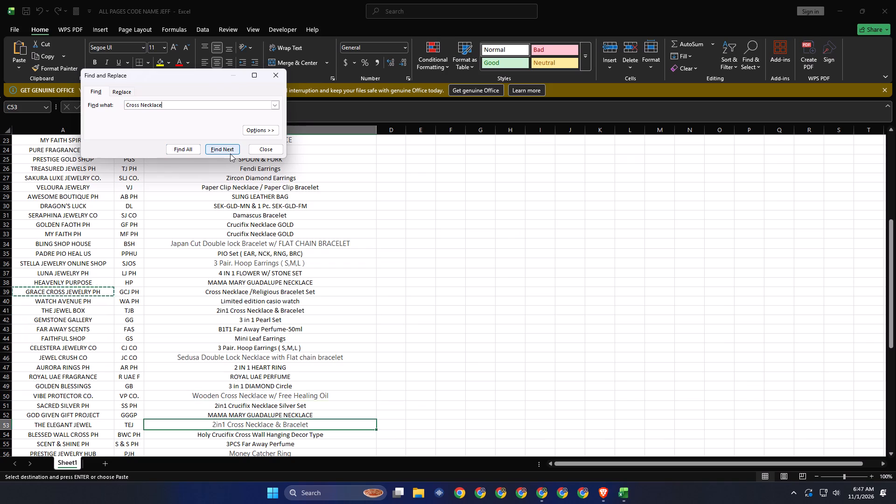
{"action": "left_click", "coordinate": [230, 154]}
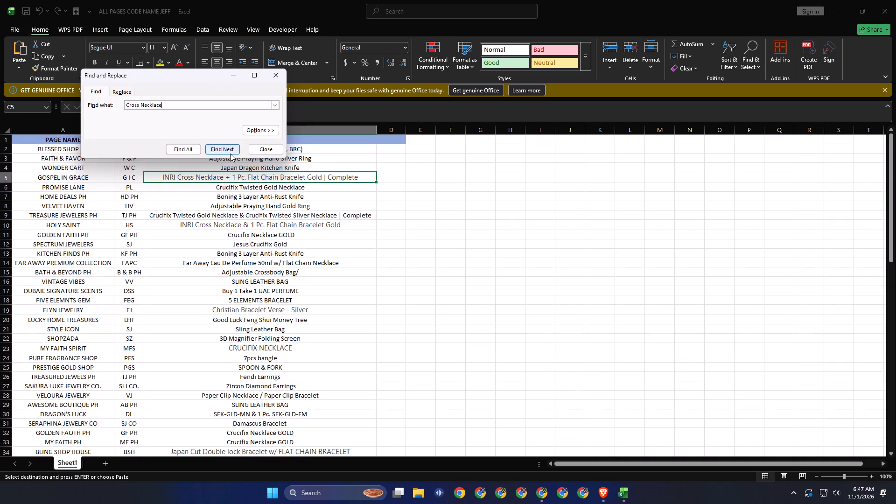
Recheck the row 9 Cross Necklace / Religious Bracelet Set item in the Reship workbook against the Cross Necklace matches in the page list.
{"action": "key", "text": "alt+Tab"}
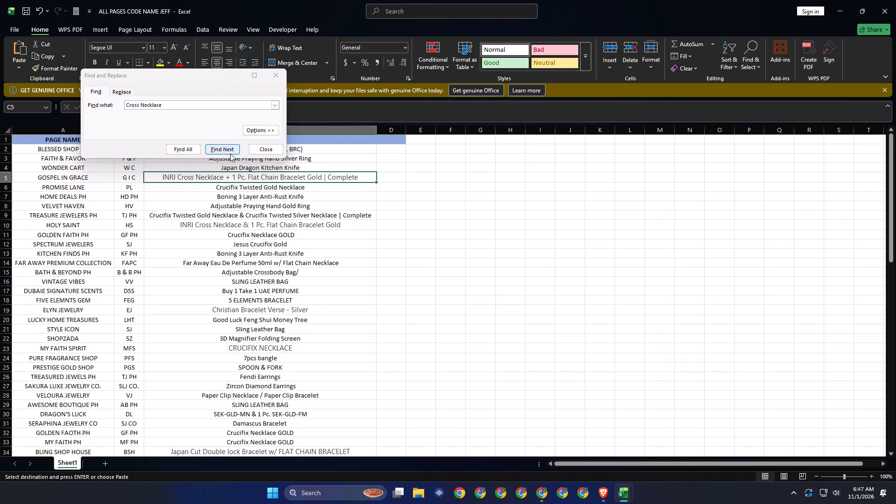
{"action": "key", "text": "alt+Tab"}
{"action": "left_click", "coordinate": [489, 244], "text": "alt"}
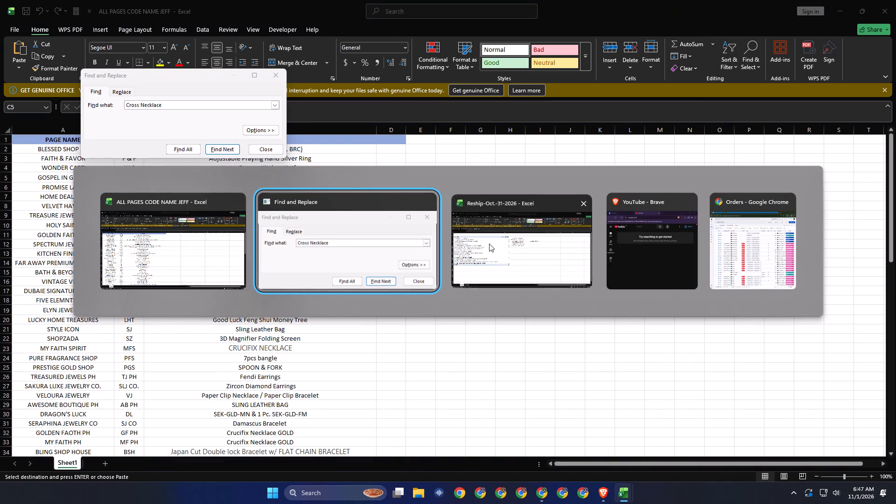
{"action": "key", "text": "shift+space"}
{"action": "left_click", "coordinate": [220, 213]}
{"action": "key", "text": "shift+space"}
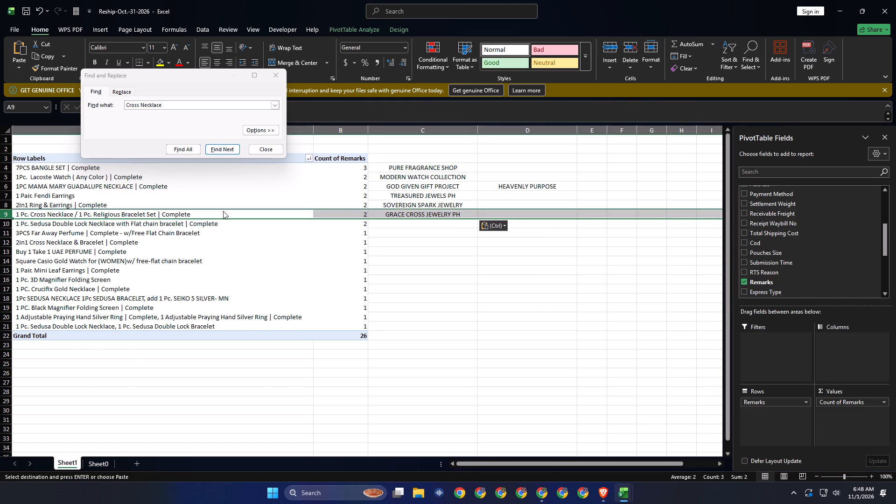
{"action": "key", "text": "alt+Tab"}
{"action": "key", "text": "alt+Tab"}
{"action": "left_click", "coordinate": [455, 231], "text": "alt"}
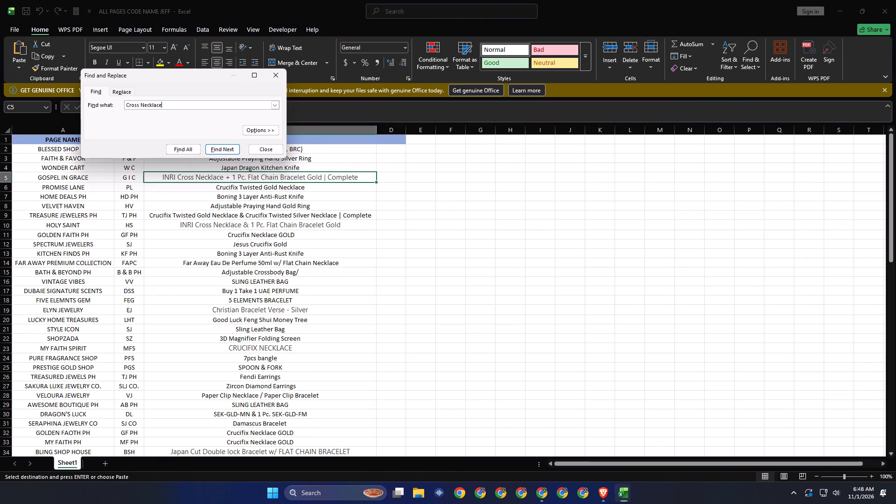
{"action": "key", "text": "alt+Tab"}
{"action": "left_click", "coordinate": [363, 238], "text": "alt"}
{"action": "left_click", "coordinate": [212, 154]}
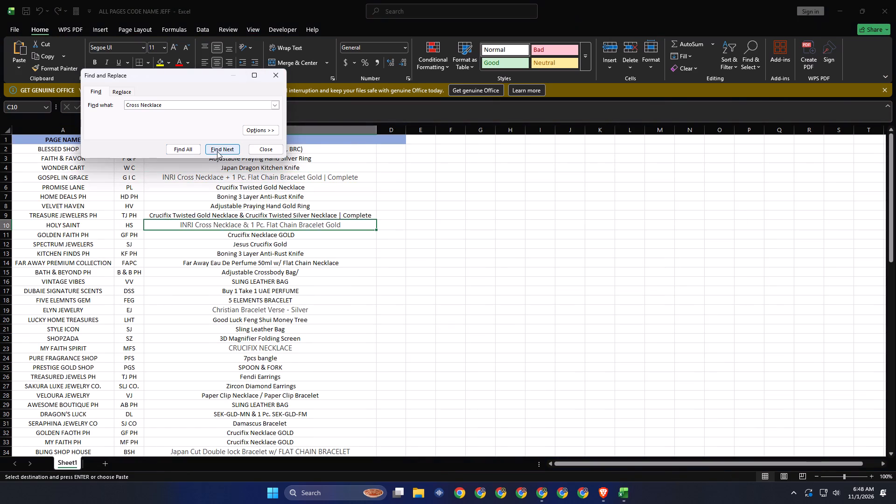
{"action": "left_click", "coordinate": [217, 151]}
{"action": "key", "text": "alt+Tab"}
{"action": "key", "text": "alt+Tab"}
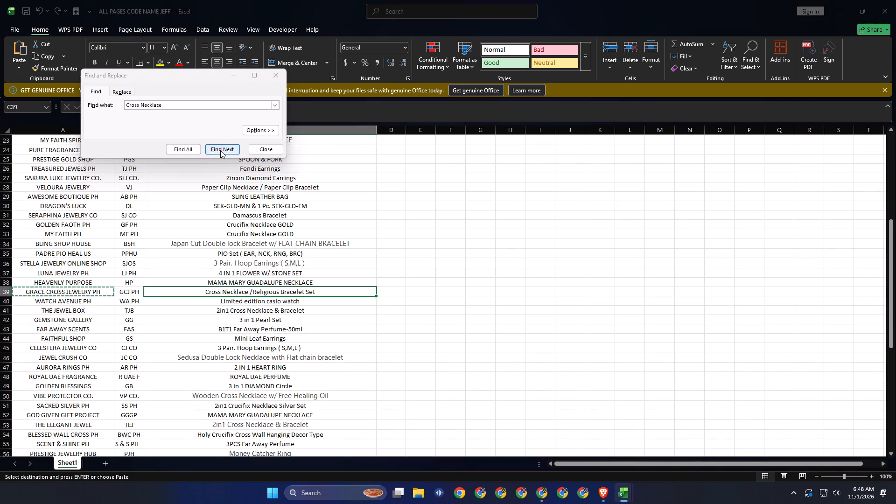
{"action": "key", "text": "alt+Tab"}
{"action": "key", "text": "alt+Tab"}
{"action": "key", "text": "alt+Tab"}
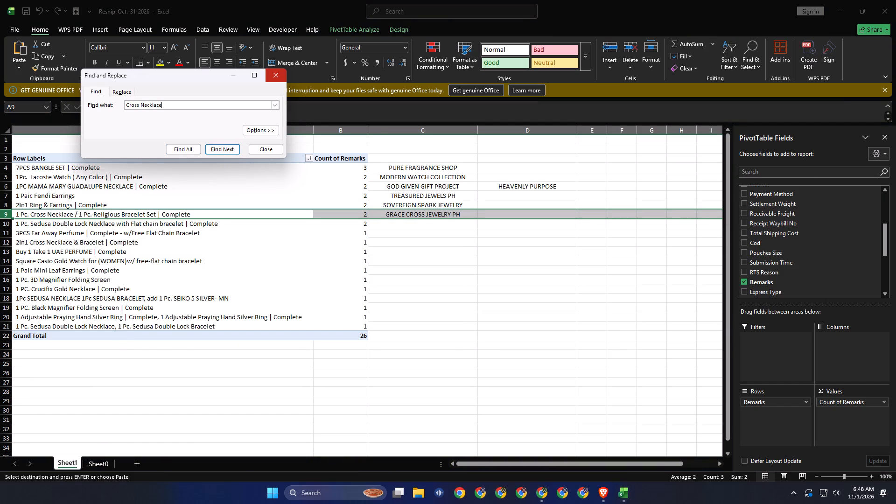
Search the page list for the A10 Reship item, trimming its copied label to end at Necklace with Flat chain bracelet.
{"action": "left_click", "coordinate": [96, 226]}
{"action": "key", "text": "ctrl+c"}
{"action": "key", "text": "alt+Tab"}
{"action": "key", "text": "alt+Tab"}
{"action": "key", "text": "alt+Tab"}
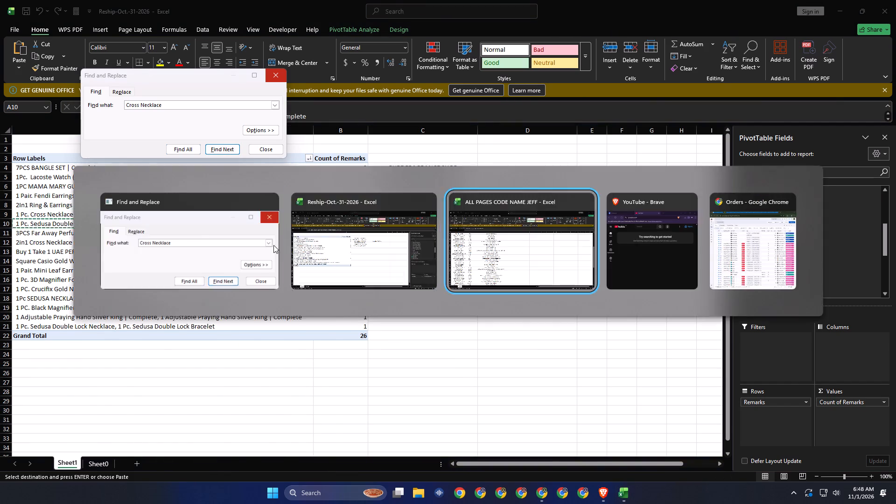
{"action": "left_click", "coordinate": [202, 104]}
{"action": "key", "text": "ctrl+a"}
{"action": "key", "text": "ctrl+v"}
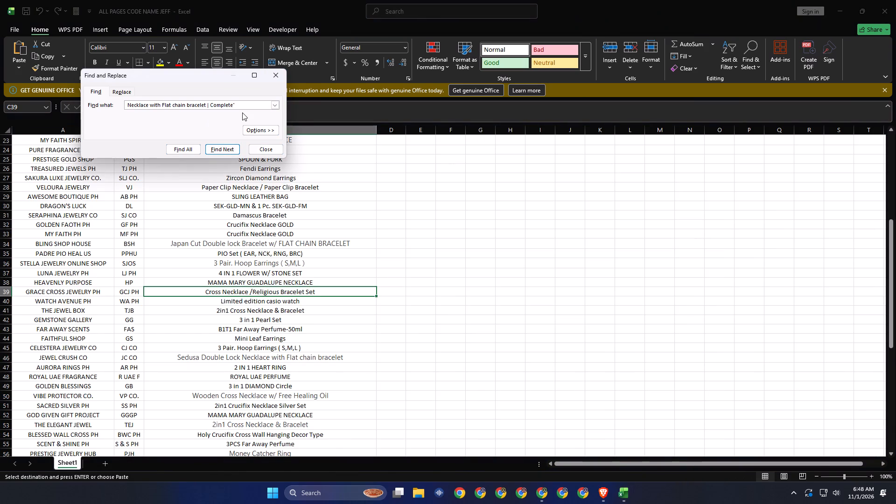
{"action": "key", "text": "BackSpace"}
{"action": "key", "text": "BackSpace"}
{"action": "key", "text": "BackSpace"}
{"action": "key", "text": "BackSpace"}
{"action": "key", "text": "BackSpace"}
{"action": "key", "text": "BackSpace"}
{"action": "key", "text": "BackSpace"}
{"action": "key", "text": "BackSpace"}
{"action": "key", "text": "BackSpace"}
{"action": "key", "text": "BackSpace"}
{"action": "key", "text": "BackSpace"}
{"action": "key", "text": "BackSpace"}
{"action": "left_click", "coordinate": [225, 155]}
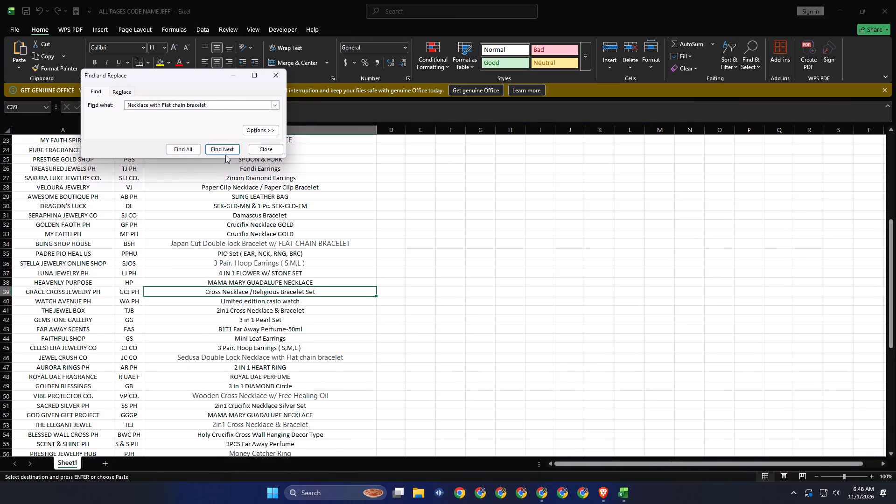
{"action": "left_click", "coordinate": [225, 155]}
{"action": "left_click", "coordinate": [226, 145]}
{"action": "left_click", "coordinate": [255, 242]}
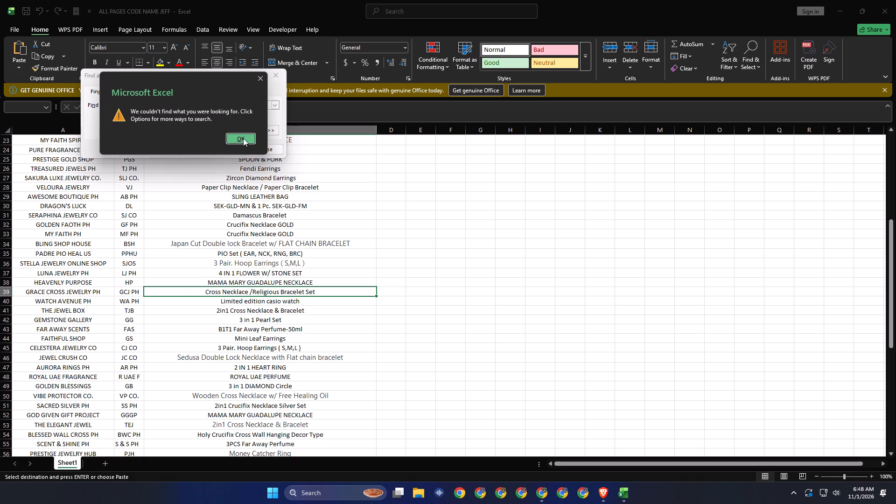
{"action": "left_click", "coordinate": [243, 138]}
{"action": "left_click", "coordinate": [268, 225]}
{"action": "left_click", "coordinate": [223, 154]}
{"action": "left_click", "coordinate": [236, 142]}
Strip the leading 1 Pc. from the search text and search the page list for Sedusa Double Lock Necklace with Flat chain bracelet.
{"action": "key", "text": "Left"}
{"action": "key", "text": "Left"}
{"action": "key", "text": "Left"}
{"action": "key", "text": "Left"}
{"action": "key", "text": "Left"}
{"action": "key", "text": "Left"}
{"action": "key", "text": "Left"}
{"action": "key", "text": "Left"}
{"action": "key", "text": "Left"}
{"action": "key", "text": "Left"}
{"action": "key", "text": "Left"}
{"action": "key", "text": "Left"}
{"action": "key", "text": "Left"}
{"action": "key", "text": "Left"}
{"action": "key", "text": "Left"}
{"action": "key", "text": "Left"}
{"action": "key", "text": "Left"}
{"action": "key", "text": "Left"}
{"action": "key", "text": "Left"}
{"action": "key", "text": "Left"}
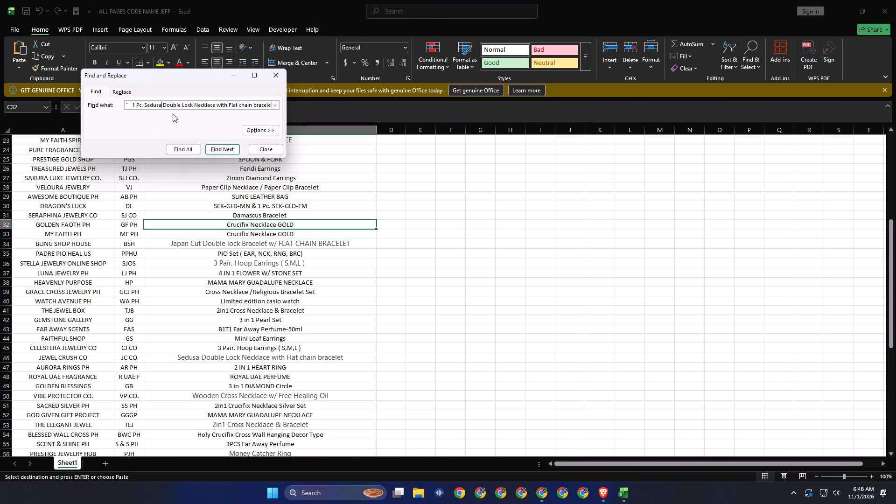
{"action": "key", "text": "Left"}
{"action": "key", "text": "Left"}
{"action": "key", "text": "Left"}
{"action": "key", "text": "Left"}
{"action": "key", "text": "Left"}
{"action": "key", "text": "Right"}
{"action": "key", "text": "Right"}
{"action": "key", "text": "BackSpace"}
{"action": "key", "text": "BackSpace"}
{"action": "key", "text": "BackSpace"}
{"action": "key", "text": "BackSpace"}
{"action": "key", "text": "BackSpace"}
{"action": "key", "text": "BackSpace"}
{"action": "key", "text": "BackSpace"}
{"action": "key", "text": "BackSpace"}
{"action": "key", "text": "BackSpace"}
{"action": "key", "text": "BackSpace"}
{"action": "key", "text": "BackSpace"}
{"action": "key", "text": "BackSpace"}
{"action": "key", "text": "BackSpace"}
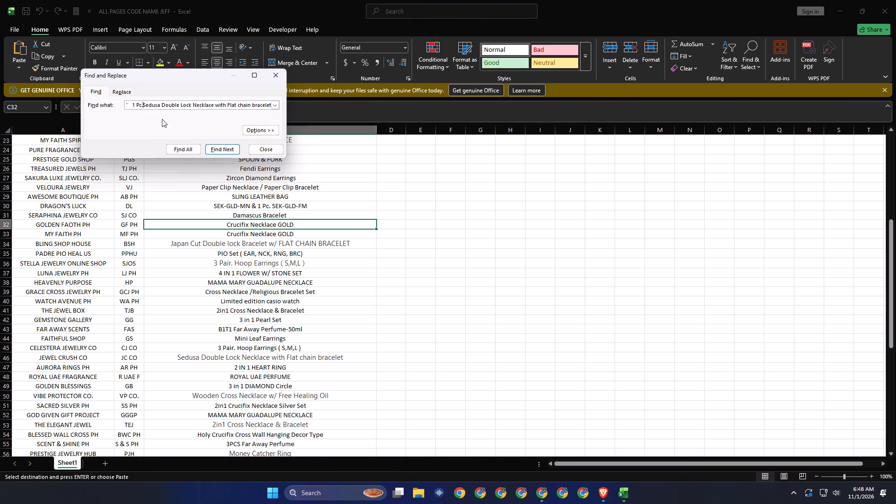
{"action": "left_click", "coordinate": [227, 149]}
{"action": "left_click", "coordinate": [227, 149]}
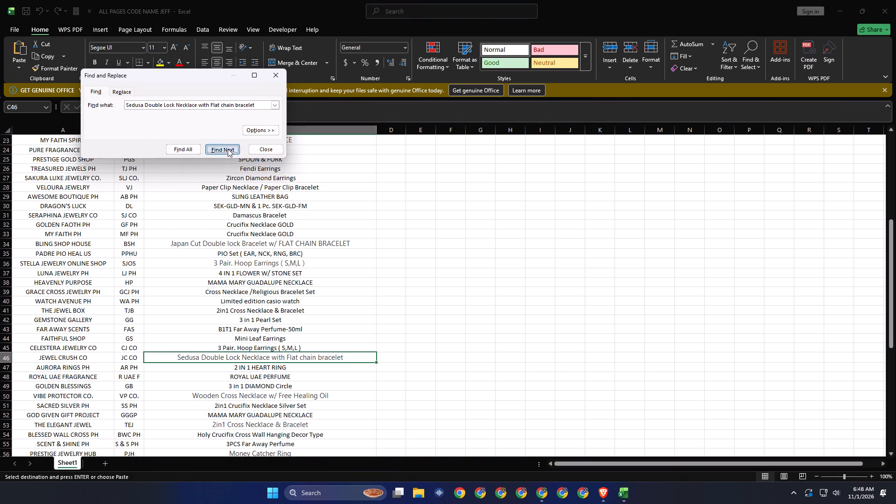
Copy the page name JEWEL CRUSH CO into C10 beside the Sedusa Double Lock Necklace item in the Reship workbook.
{"action": "left_click", "coordinate": [82, 364]}
{"action": "left_click", "coordinate": [95, 358]}
{"action": "key", "text": "ctrl+c"}
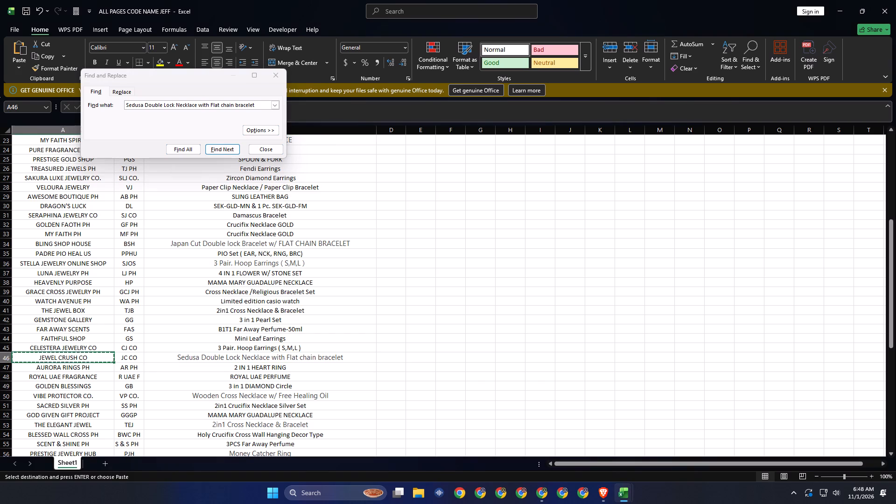
{"action": "key", "text": "alt+Tab"}
{"action": "key", "text": "alt+Tab"}
{"action": "key", "text": "alt+Tab"}
{"action": "left_click", "coordinate": [384, 218]}
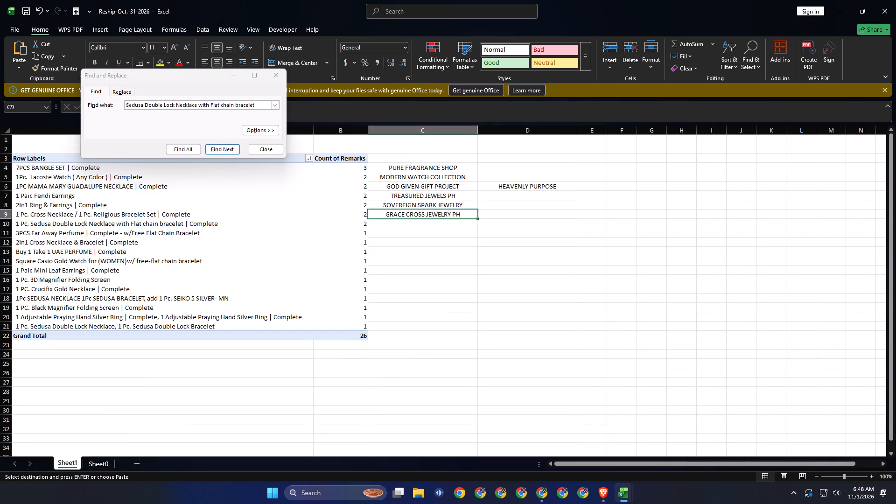
{"action": "left_click", "coordinate": [405, 224]}
{"action": "key", "text": "ctrl+v"}
{"action": "key", "text": "shift+space"}
Copy the A11 Far Away Perfume label from the Reship workbook into the page list's search text.
{"action": "left_click", "coordinate": [85, 238]}
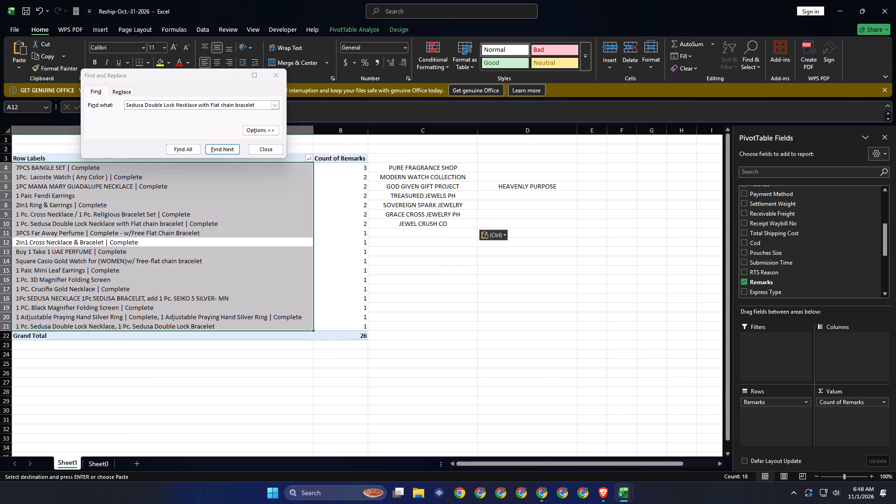
{"action": "left_click", "coordinate": [82, 235]}
{"action": "left_click", "coordinate": [65, 232]}
{"action": "key", "text": "ctrl+c"}
{"action": "key", "text": "alt+Tab"}
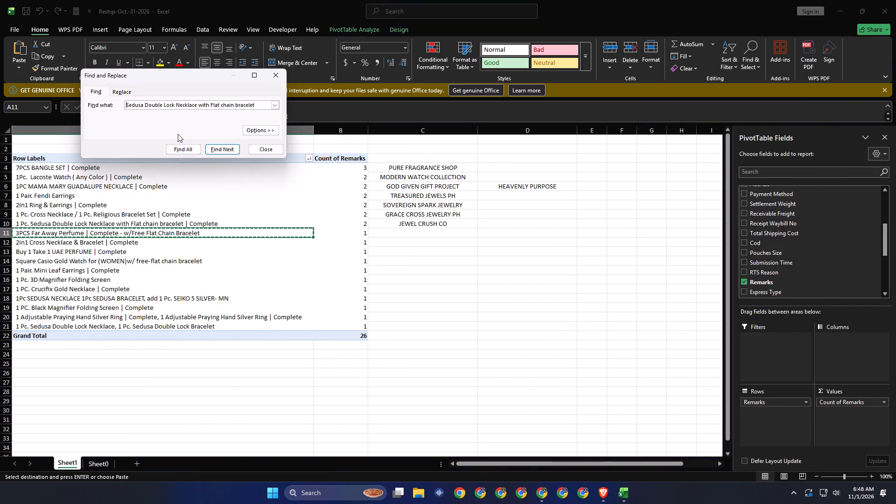
{"action": "key", "text": "alt+Tab"}
{"action": "key", "text": "alt+Tab"}
{"action": "left_click", "coordinate": [205, 105]}
{"action": "key", "text": "ctrl+a"}
{"action": "key", "text": "ctrl+v"}
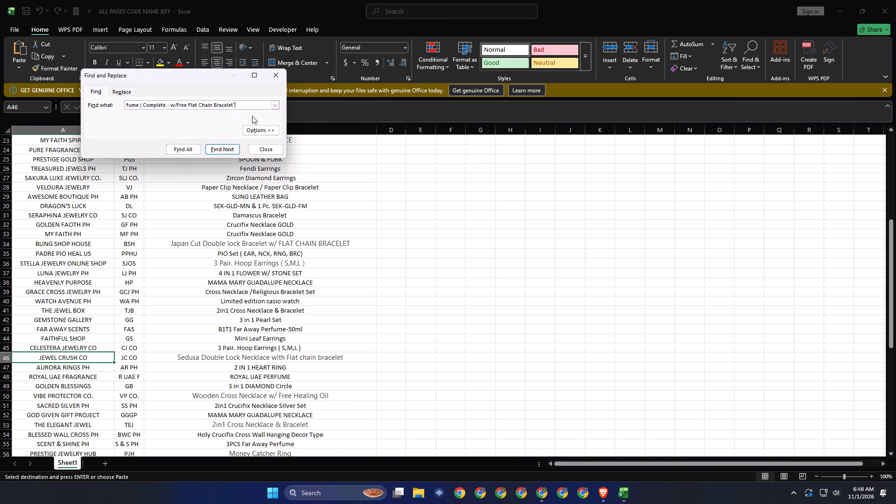
Trim both ends of the search text to 3PCS Far Away Perfume and search the page list for it.
{"action": "key", "text": "BackSpace"}
{"action": "key", "text": "BackSpace"}
{"action": "key", "text": "BackSpace"}
{"action": "key", "text": "BackSpace"}
{"action": "key", "text": "BackSpace"}
{"action": "key", "text": "BackSpace"}
{"action": "key", "text": "BackSpace"}
{"action": "key", "text": "BackSpace"}
{"action": "key", "text": "BackSpace"}
{"action": "key", "text": "BackSpace"}
{"action": "key", "text": "BackSpace"}
{"action": "key", "text": "BackSpace"}
{"action": "key", "text": "BackSpace"}
{"action": "key", "text": "BackSpace"}
{"action": "key", "text": "BackSpace"}
{"action": "key", "text": "BackSpace"}
{"action": "key", "text": "BackSpace"}
{"action": "key", "text": "BackSpace"}
{"action": "key", "text": "BackSpace"}
{"action": "key", "text": "BackSpace"}
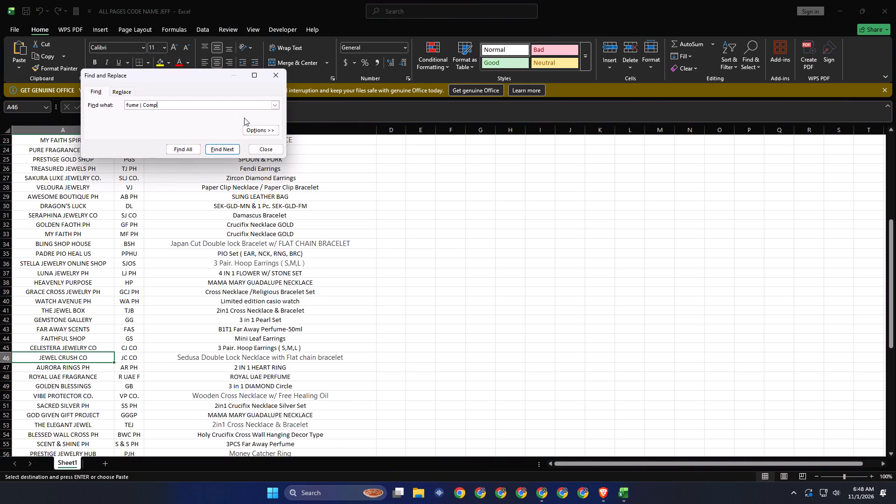
{"action": "key", "text": "BackSpace"}
{"action": "key", "text": "BackSpace"}
{"action": "key", "text": "BackSpace"}
{"action": "key", "text": "BackSpace"}
{"action": "left_click", "coordinate": [238, 153]}
{"action": "left_click", "coordinate": [241, 138]}
{"action": "key", "text": "Left"}
{"action": "key", "text": "Right"}
{"action": "key", "text": "BackSpace"}
{"action": "key", "text": "BackSpace"}
{"action": "key", "text": "Left"}
{"action": "key", "text": "Left"}
{"action": "key", "text": "Left"}
{"action": "key", "text": "Left"}
{"action": "key", "text": "Left"}
{"action": "key", "text": "Left"}
{"action": "key", "text": "Left"}
{"action": "key", "text": "Left"}
{"action": "key", "text": "Left"}
{"action": "key", "text": "Left"}
{"action": "key", "text": "Left"}
{"action": "key", "text": "Left"}
{"action": "key", "text": "Left"}
{"action": "key", "text": "Left"}
{"action": "key", "text": "Left"}
{"action": "key", "text": "Left"}
{"action": "key", "text": "Left"}
{"action": "key", "text": "Left"}
{"action": "key", "text": "Left"}
{"action": "key", "text": "Left"}
{"action": "key", "text": "Right"}
{"action": "key", "text": "Right"}
{"action": "key", "text": "Right"}
{"action": "key", "text": "Right"}
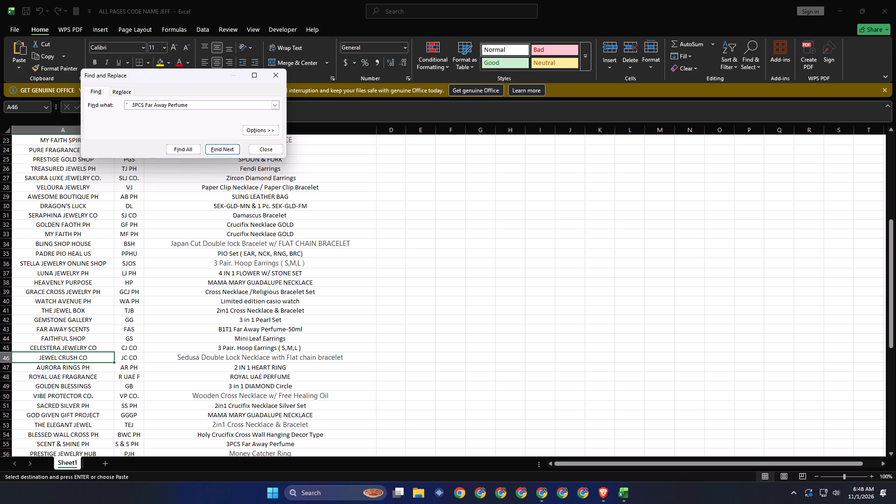
{"action": "key", "text": "BackSpace"}
{"action": "key", "text": "BackSpace"}
{"action": "key", "text": "BackSpace"}
{"action": "key", "text": "BackSpace"}
{"action": "key", "text": "BackSpace"}
{"action": "key", "text": "BackSpace"}
{"action": "key", "text": "BackSpace"}
{"action": "key", "text": "BackSpace"}
{"action": "key", "text": "BackSpace"}
{"action": "key", "text": "BackSpace"}
{"action": "key", "text": "BackSpace"}
{"action": "left_click", "coordinate": [232, 151]}
{"action": "left_click", "coordinate": [232, 151]}
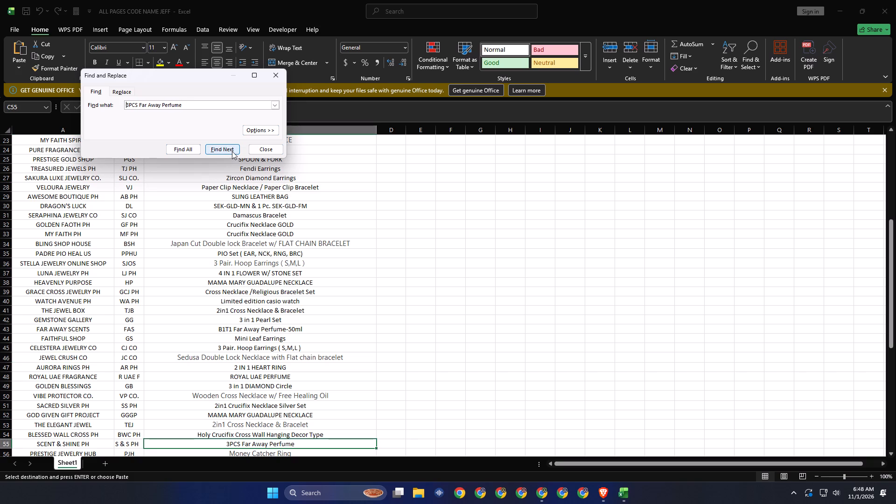
Copy the page name SCENT & SHINE PH into C11 beside the 3PCS Far Away Perfume item in the Reship workbook.
{"action": "key", "text": "shift+space"}
{"action": "left_click", "coordinate": [93, 437]}
{"action": "left_click", "coordinate": [82, 440]}
{"action": "left_click", "coordinate": [81, 446]}
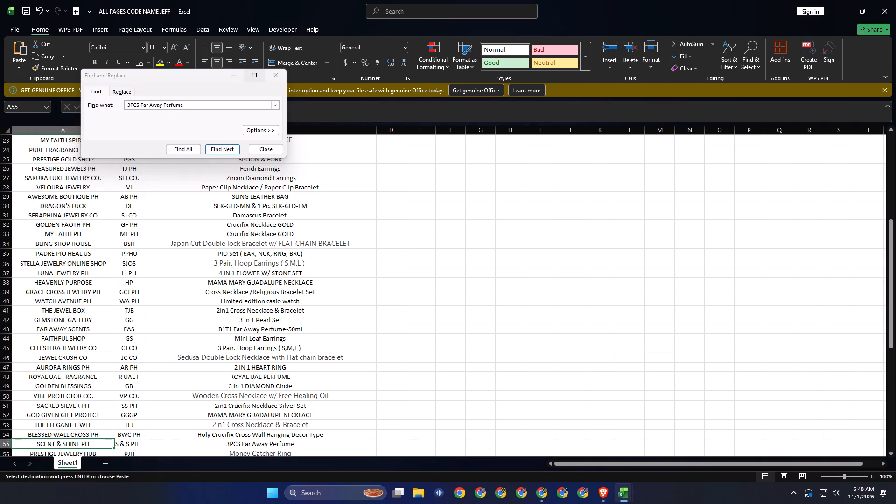
{"action": "key", "text": "ctrl+c"}
{"action": "key", "text": "alt+Tab"}
{"action": "key", "text": "alt+Tab"}
{"action": "key", "text": "alt+Tab"}
{"action": "left_click", "coordinate": [399, 231]}
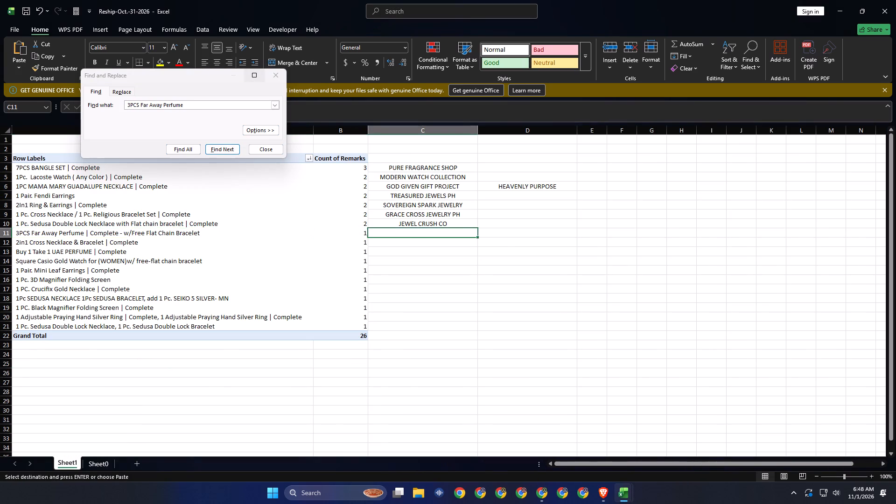
{"action": "key", "text": "ctrl+v"}
Copy the A12 Cross Necklace & Bracelet label from the Reship workbook into the page list's search text.
{"action": "key", "text": "shift+space"}
{"action": "left_click", "coordinate": [71, 245]}
{"action": "key", "text": "ctrl+c"}
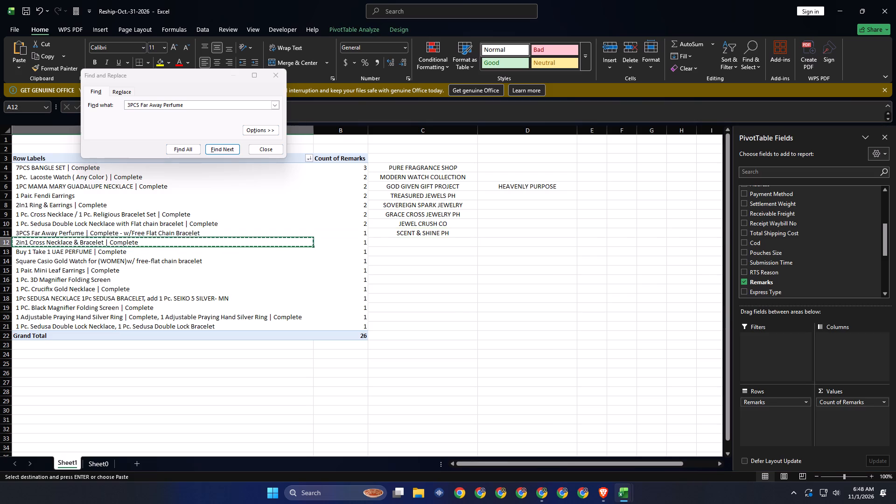
{"action": "key", "text": "alt+Tab"}
{"action": "key", "text": "alt+Tab"}
{"action": "key", "text": "alt+Tab"}
{"action": "left_click", "coordinate": [179, 96]}
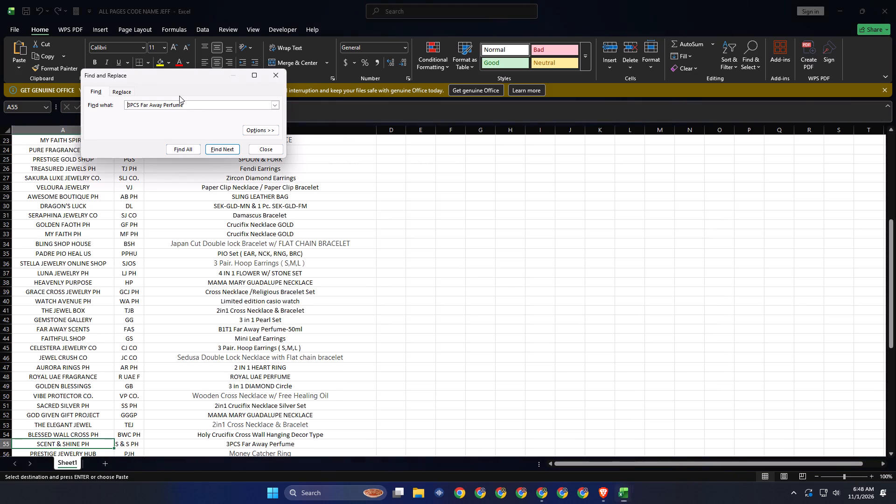
{"action": "left_click_drag", "start_coordinate": [189, 104], "coordinate": [189, 108]}
{"action": "key", "text": "ctrl+a"}
{"action": "key", "text": "ctrl+v"}
Remove the trailing Complete part from the search text and search the page list.
{"action": "key", "text": "ctrl+BackSpace"}
{"action": "key", "text": "BackSpace"}
{"action": "key", "text": "BackSpace"}
{"action": "key", "text": "BackSpace"}
{"action": "key", "text": "BackSpace"}
{"action": "key", "text": "BackSpace"}
{"action": "key", "text": "BackSpace"}
{"action": "key", "text": "BackSpace"}
{"action": "key", "text": "BackSpace"}
{"action": "key", "text": "BackSpace"}
{"action": "key", "text": "BackSpace"}
{"action": "key", "text": "BackSpace"}
{"action": "key", "text": "BackSpace"}
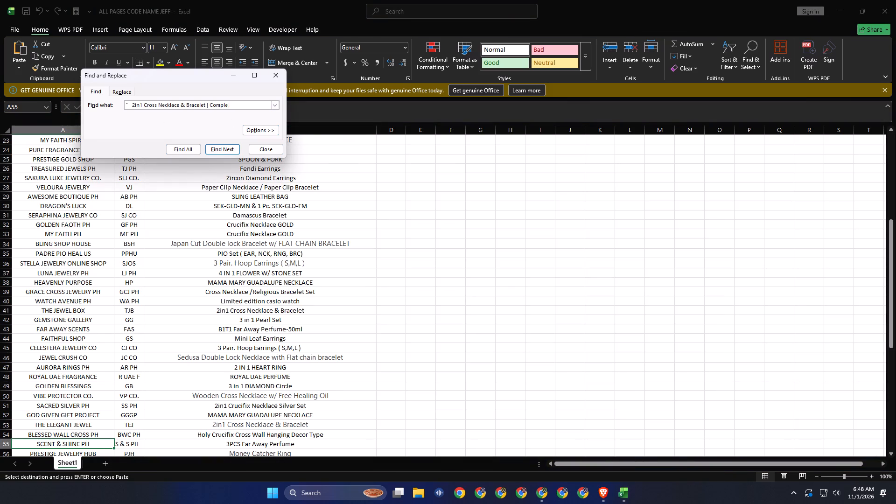
{"action": "key", "text": "BackSpace"}
{"action": "key", "text": "Return"}
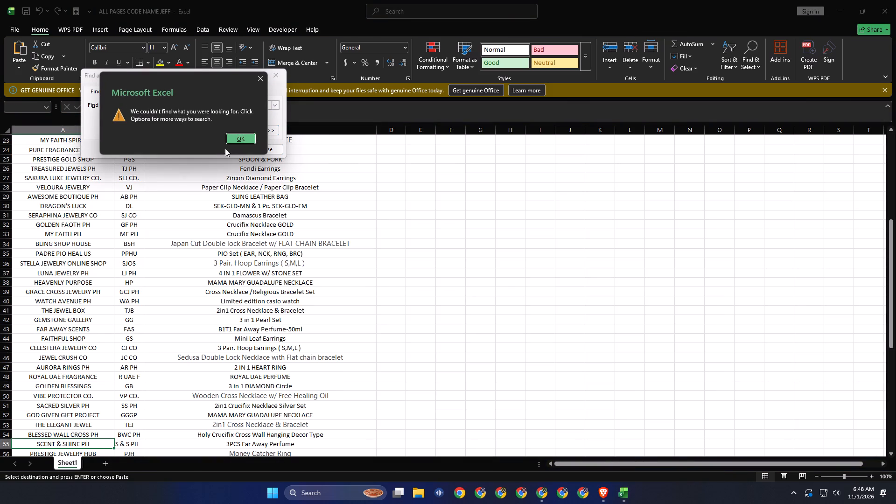
Strip the leading quote mark and spaces from the search text and search the page list for 2in1 Cross Necklace & Bracelet.
{"action": "left_click", "coordinate": [235, 138]}
{"action": "left_click", "coordinate": [138, 105]}
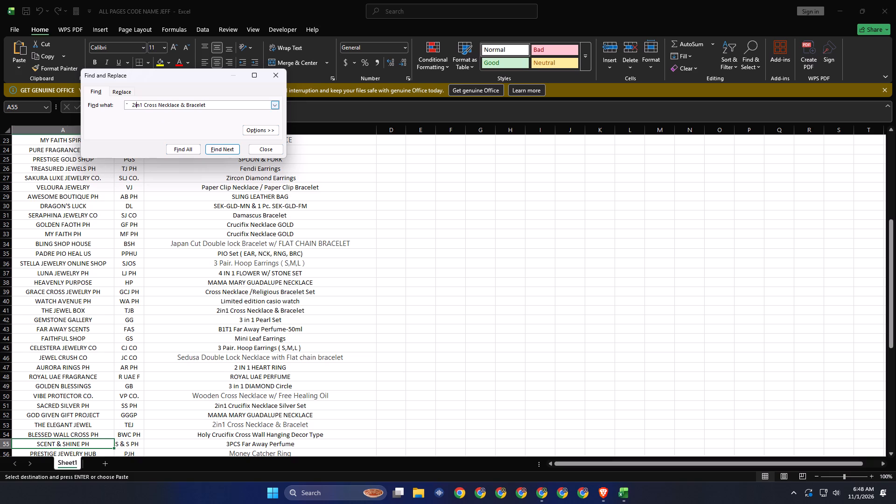
{"action": "left_click", "coordinate": [133, 104]}
{"action": "key", "text": "BackSpace"}
{"action": "key", "text": "BackSpace"}
{"action": "key", "text": "BackSpace"}
{"action": "key", "text": "BackSpace"}
{"action": "key", "text": "BackSpace"}
{"action": "key", "text": "BackSpace"}
{"action": "key", "text": "BackSpace"}
{"action": "key", "text": "BackSpace"}
{"action": "key", "text": "BackSpace"}
{"action": "key", "text": "BackSpace"}
{"action": "key", "text": "BackSpace"}
{"action": "key", "text": "BackSpace"}
{"action": "key", "text": "BackSpace"}
{"action": "left_click", "coordinate": [228, 152]}
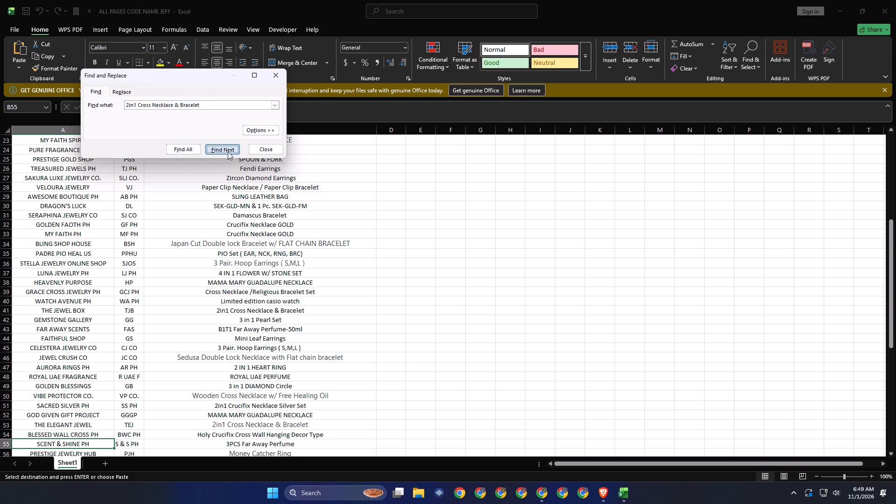
Copy the page name THE JEWEL BOX into C12 beside the 2in1 Cross Necklace & Bracelet item in the Reship workbook.
{"action": "left_click", "coordinate": [93, 311]}
{"action": "key", "text": "ctrl+c"}
{"action": "key", "text": "alt+Tab"}
{"action": "left_click", "coordinate": [491, 252], "text": "alt"}
{"action": "key", "text": "shift+space"}
{"action": "left_click", "coordinate": [417, 242]}
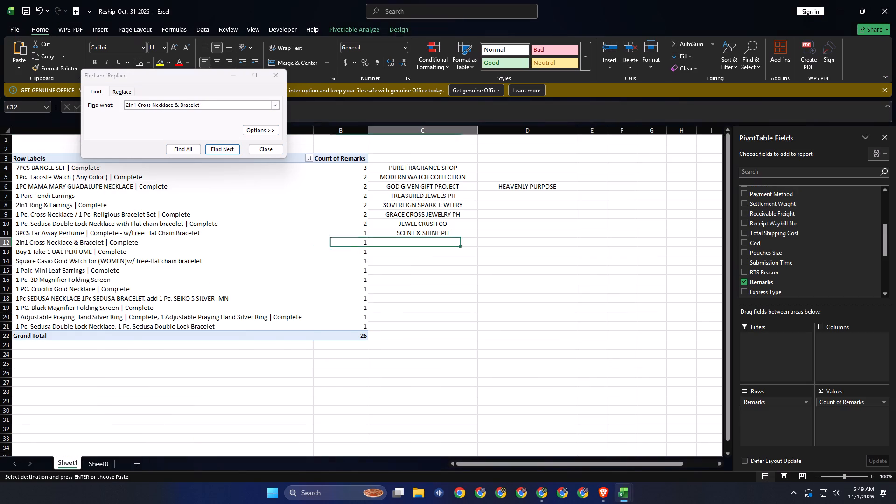
{"action": "key", "text": "ctrl+v"}
Find the other 2in1 Cross Necklace & Bracelet match and copy its page name THE ELEGANT JEWEL into D12 of the Reship workbook.
{"action": "key", "text": "alt+Tab"}
{"action": "left_click", "coordinate": [228, 152]}
{"action": "triple_click", "coordinate": [228, 152]}
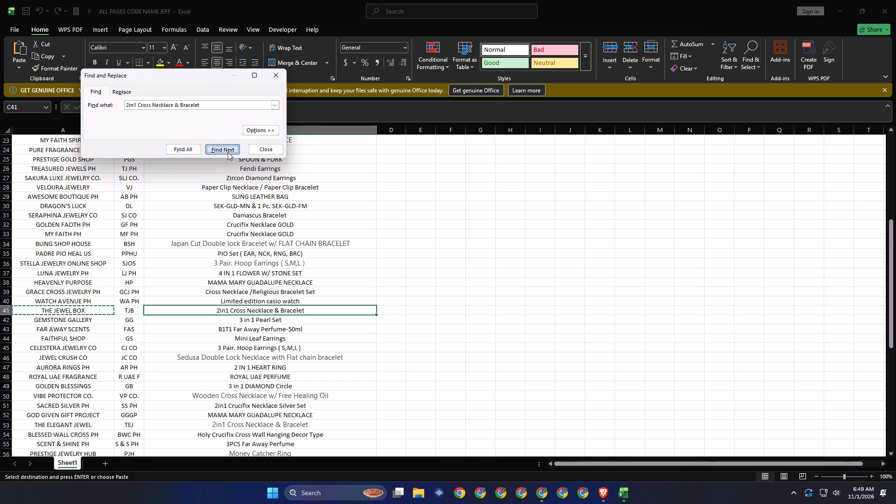
{"action": "key", "text": "alt+Tab"}
{"action": "key", "text": "alt+Tab"}
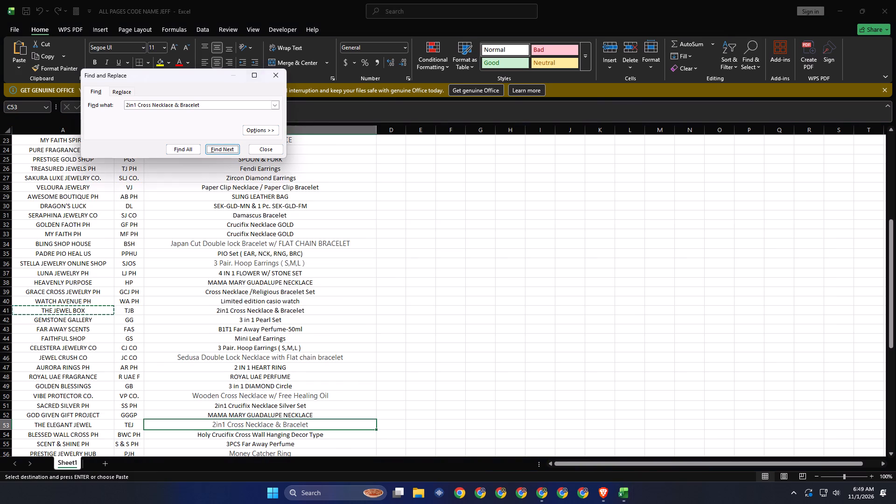
{"action": "left_click", "coordinate": [67, 424]}
{"action": "key", "text": "ctrl+c"}
{"action": "key", "text": "alt+Tab"}
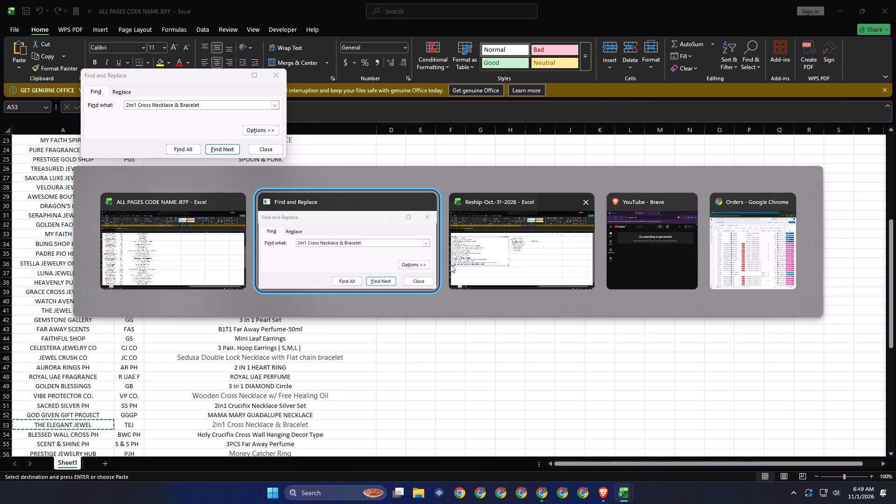
{"action": "left_click", "coordinate": [525, 251], "text": "alt"}
{"action": "left_click", "coordinate": [491, 238]}
{"action": "key", "text": "ctrl+v"}
Check the page list for any further 2in1 Cross Necklace & Bracelet matches.
{"action": "key", "text": "alt+Tab"}
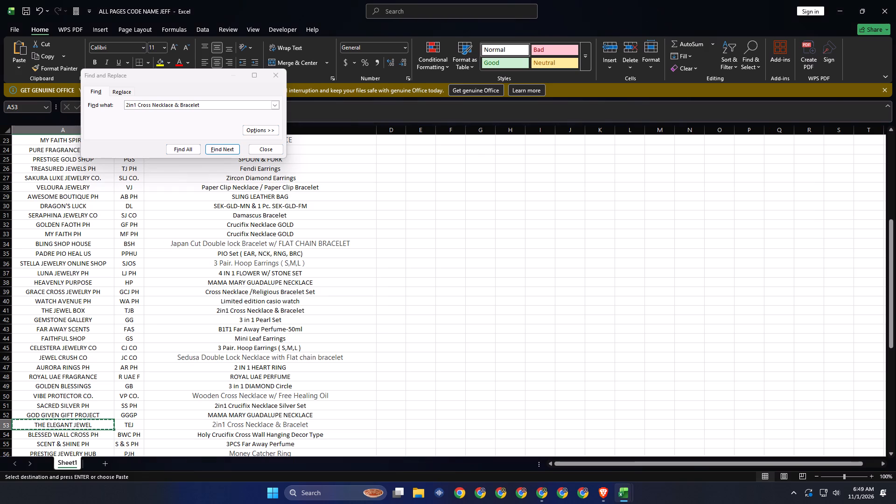
{"action": "left_click", "coordinate": [226, 154]}
{"action": "left_click", "coordinate": [226, 154]}
{"action": "left_click", "coordinate": [228, 154]}
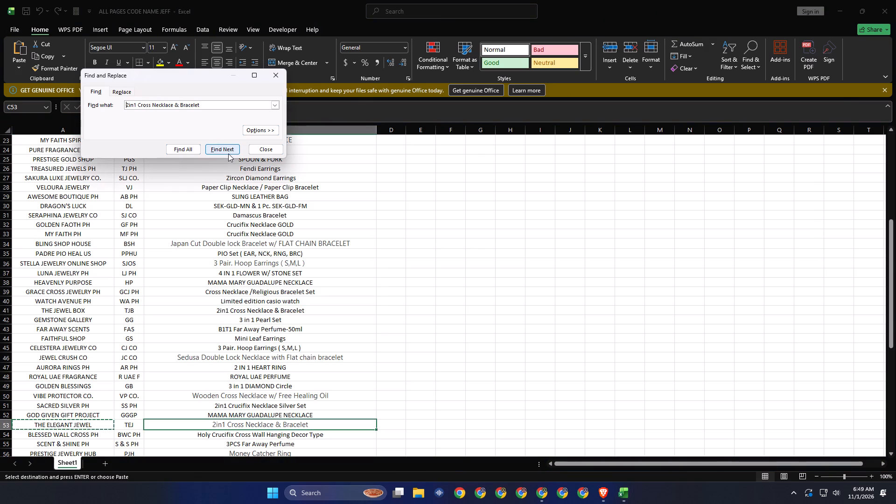
Copy the Buy 1 Take 1 UAE PERFUME | Complete item from A13 of the Reship workbook into the page list's search text.
{"action": "key", "text": "alt+Tab"}
{"action": "key", "text": "alt+Tab"}
{"action": "key", "text": "alt+Tab"}
{"action": "key", "text": "shift+space"}
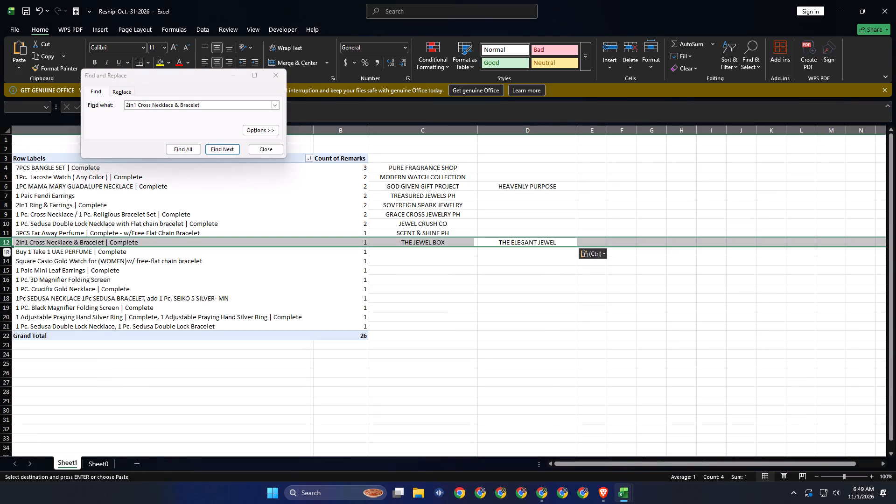
{"action": "left_click", "coordinate": [235, 253]}
{"action": "left_click", "coordinate": [91, 248]}
{"action": "left_click", "coordinate": [89, 251]}
{"action": "key", "text": "ctrl+c"}
{"action": "key", "text": "alt+Tab"}
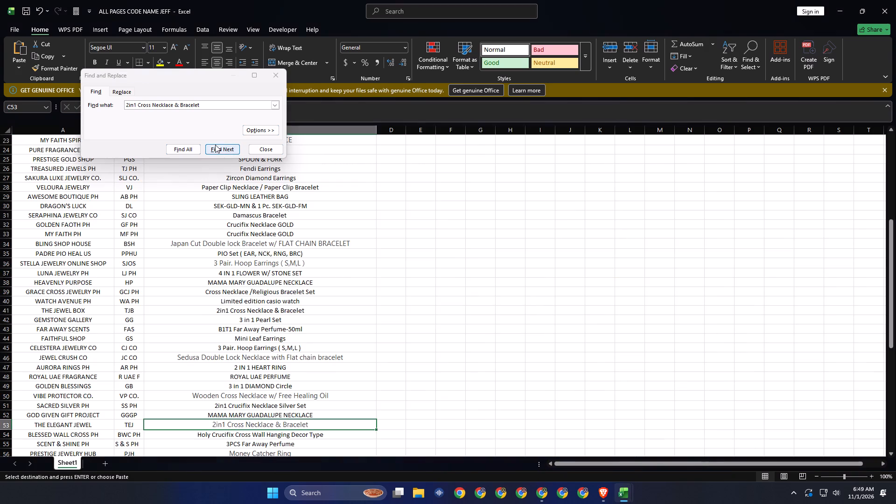
{"action": "left_click", "coordinate": [212, 105]}
{"action": "key", "text": "ctrl+a"}
{"action": "key", "text": "ctrl+v"}
Trim the search text to Buy 1 Take 1 UAE PERFUME and search the page list for it.
{"action": "left_click_drag", "start_coordinate": [237, 107], "coordinate": [200, 109]}
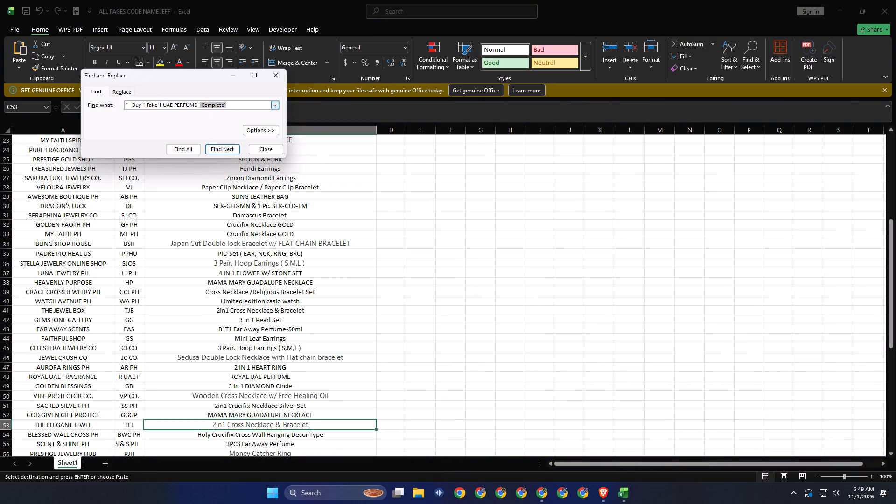
{"action": "left_click_drag", "start_coordinate": [200, 109], "coordinate": [197, 106]}
{"action": "key", "text": "BackSpace"}
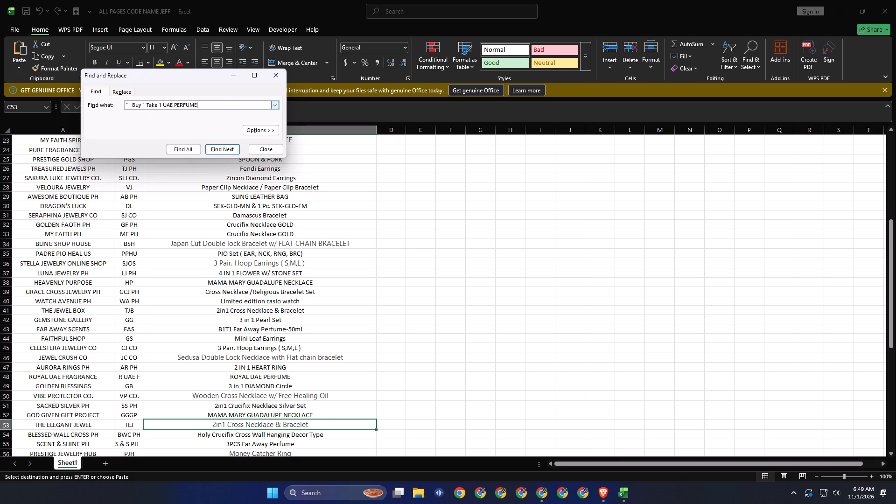
{"action": "left_click", "coordinate": [131, 104]}
{"action": "key", "text": "BackSpace"}
{"action": "key", "text": "BackSpace"}
{"action": "key", "text": "BackSpace"}
{"action": "key", "text": "BackSpace"}
{"action": "left_click", "coordinate": [218, 147]}
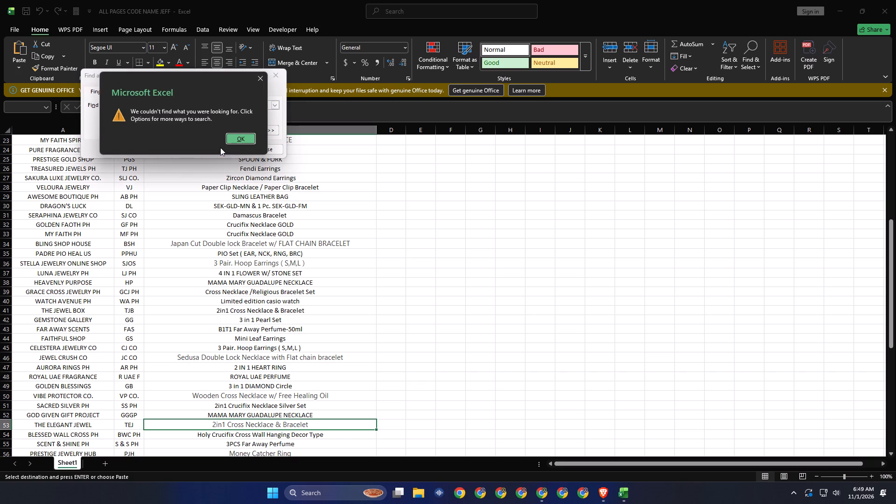
Repeat the Buy 1 Take 1 UAE PERFUME search starting from different cells of the page list's product column.
{"action": "left_click", "coordinate": [231, 138]}
{"action": "left_click", "coordinate": [205, 104]}
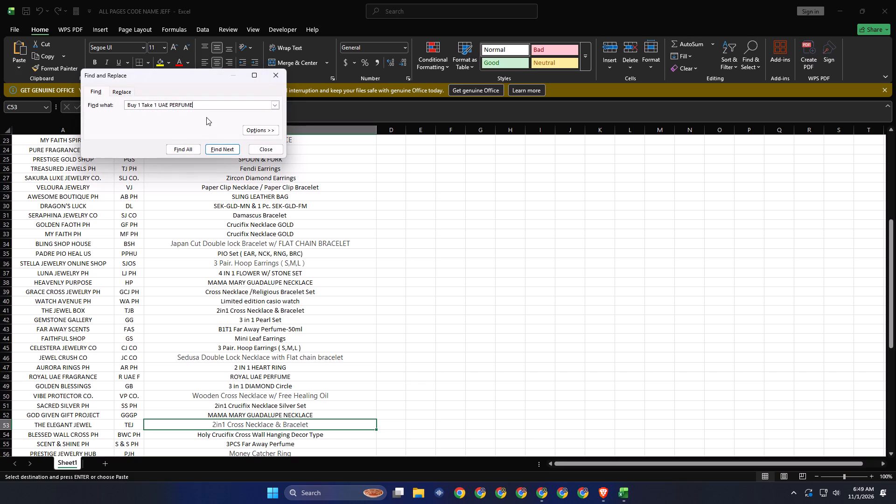
{"action": "key", "text": "Right"}
{"action": "left_click", "coordinate": [212, 151]}
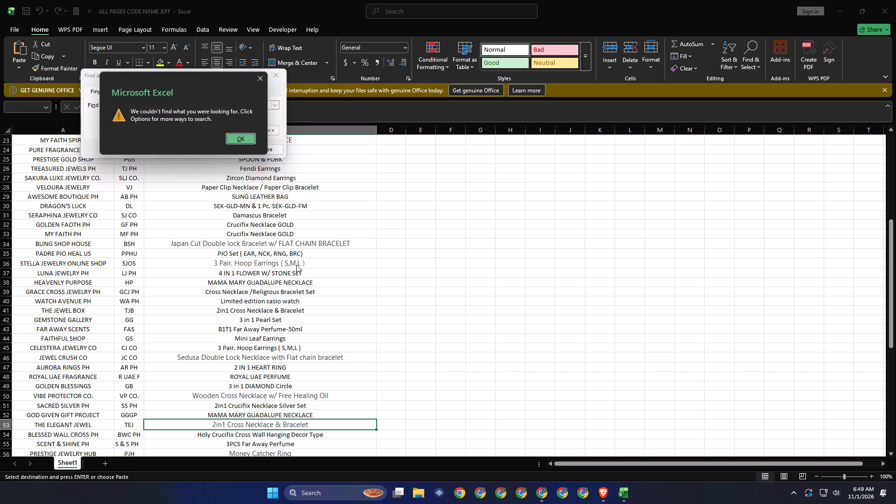
{"action": "left_click", "coordinate": [309, 287]}
{"action": "left_click_drag", "start_coordinate": [308, 285], "coordinate": [304, 277]}
{"action": "left_click", "coordinate": [244, 141]}
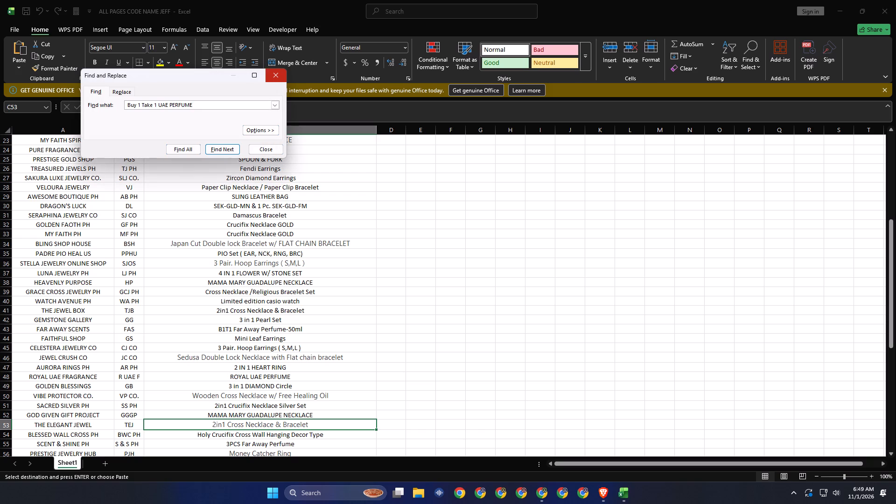
{"action": "left_click", "coordinate": [266, 210]}
{"action": "left_click", "coordinate": [272, 197]}
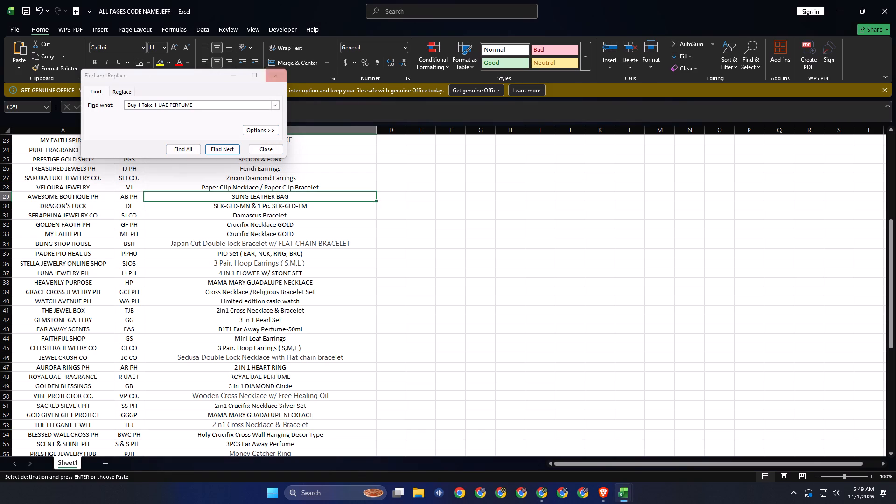
{"action": "left_click", "coordinate": [217, 146]}
{"action": "left_click_drag", "start_coordinate": [290, 217], "coordinate": [288, 210]}
{"action": "left_click", "coordinate": [236, 135]}
{"action": "left_click", "coordinate": [261, 242]}
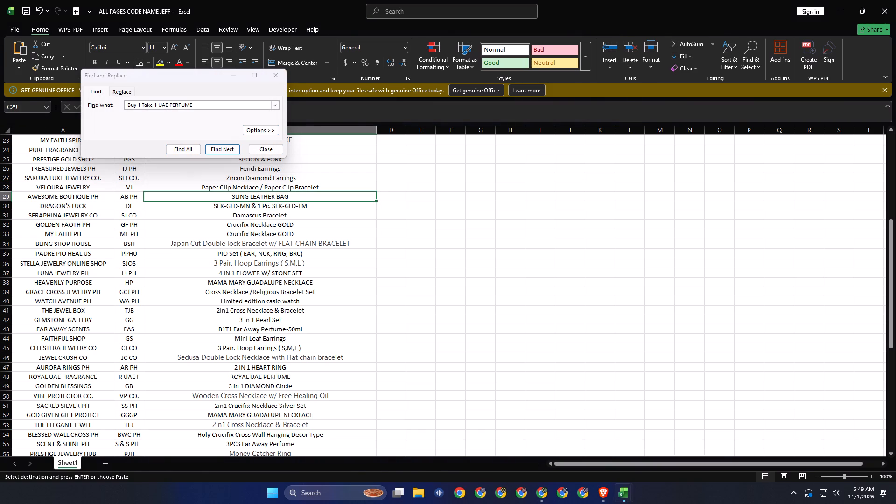
{"action": "left_click", "coordinate": [224, 147]}
{"action": "left_click", "coordinate": [243, 144]}
{"action": "left_click", "coordinate": [239, 142]}
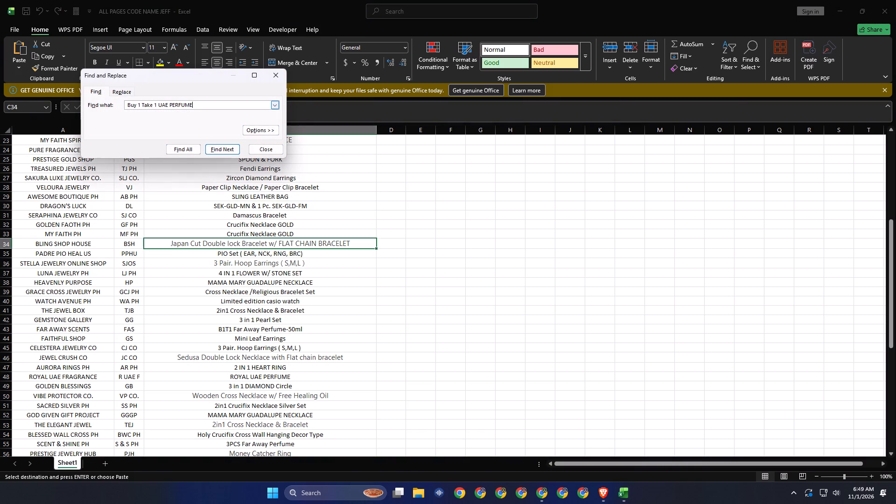
Shorten the search text to UAE PERFUME and find the Buy 1 Take 1 UAE PERFUME entry in the page list.
{"action": "left_click_drag", "start_coordinate": [159, 106], "coordinate": [101, 108]}
{"action": "key", "text": "BackSpace"}
{"action": "left_click", "coordinate": [230, 147]}
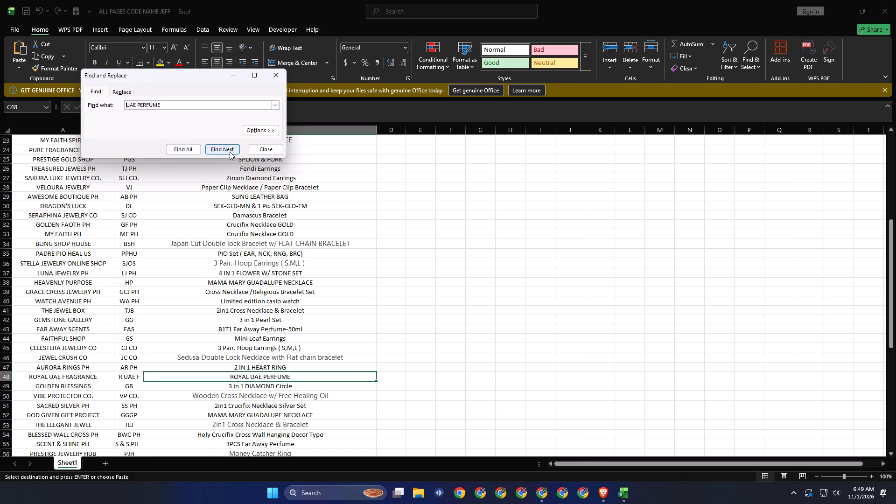
{"action": "left_click", "coordinate": [229, 152]}
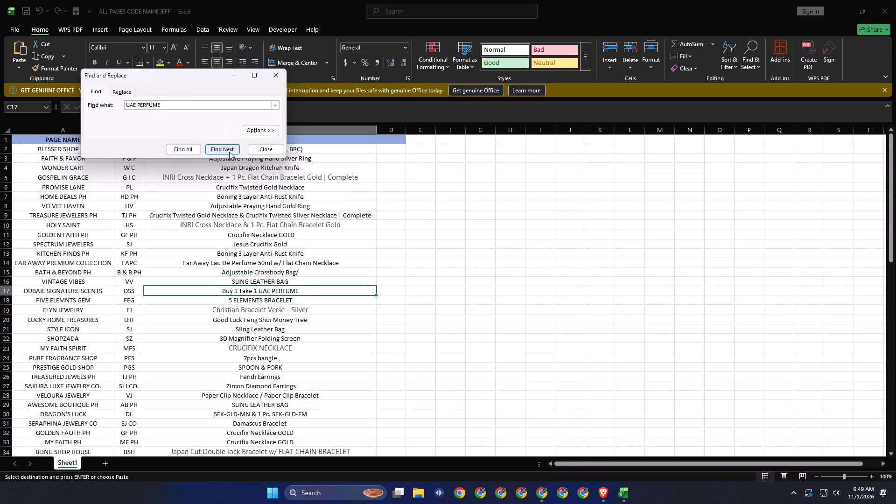
Copy the page name DUBAIE SIGNATURE SCENTS into C13 beside the Buy 1 Take 1 UAE PERFUME item in the Reship workbook.
{"action": "left_click", "coordinate": [80, 292]}
{"action": "key", "text": "ctrl+c"}
{"action": "key", "text": "alt+Tab"}
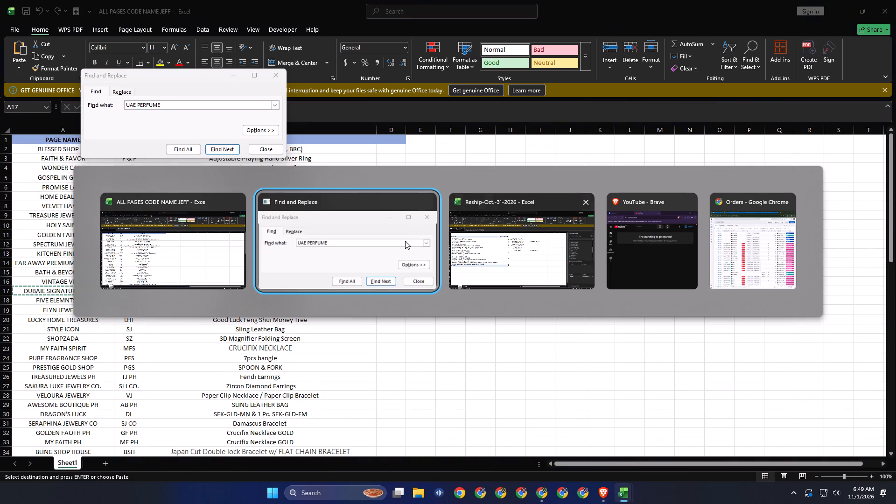
{"action": "left_click", "coordinate": [531, 247], "text": "alt"}
{"action": "key", "text": "shift+space"}
{"action": "left_click", "coordinate": [393, 244]}
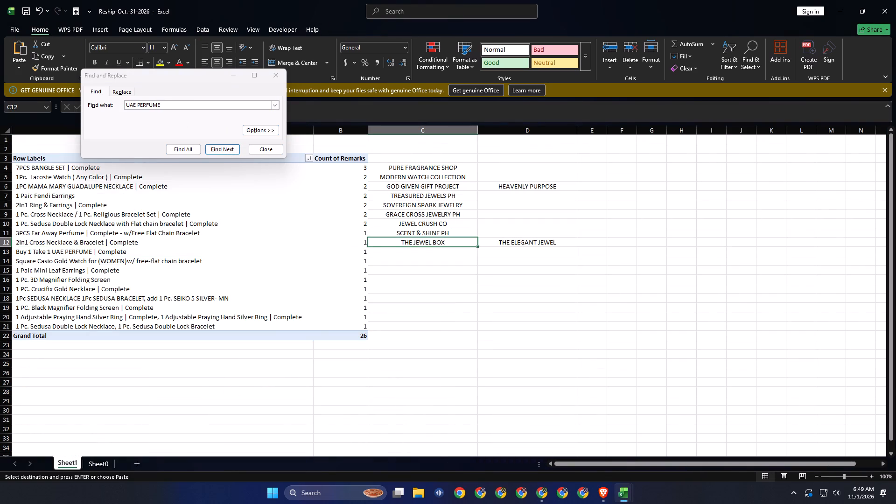
{"action": "left_click", "coordinate": [398, 251]}
{"action": "key", "text": "ctrl+v"}
Check the page list for any further UAE PERFUME matches.
{"action": "key", "text": "alt+Tab"}
{"action": "left_click", "coordinate": [232, 160]}
{"action": "triple_click", "coordinate": [229, 150]}
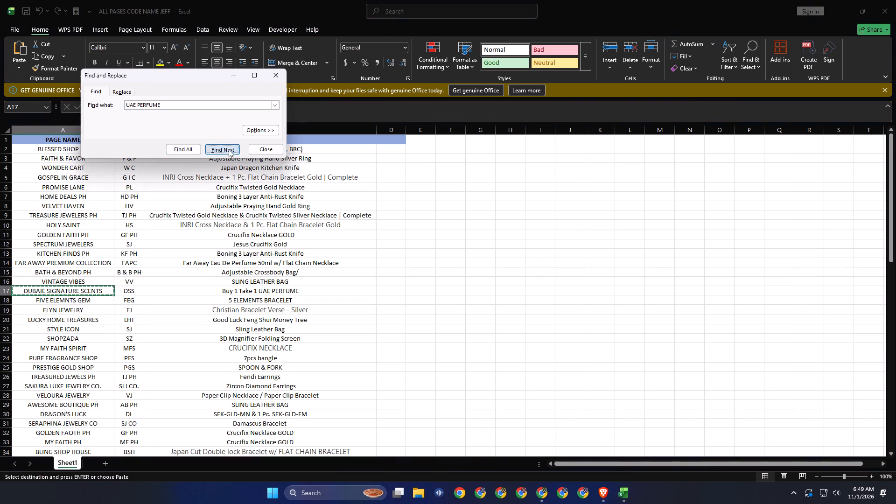
{"action": "left_click", "coordinate": [228, 147]}
Copy the Square Casio Gold Watch item from A14 of the Reship workbook into the page list's search text.
{"action": "key", "text": "alt+Tab"}
{"action": "key", "text": "alt+Tab"}
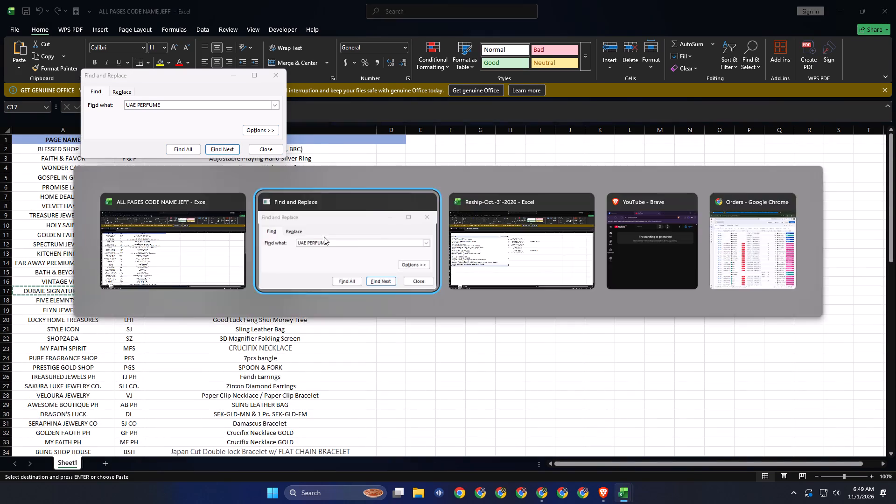
{"action": "key", "text": "alt+Tab"}
{"action": "key", "text": "shift+space"}
{"action": "left_click", "coordinate": [154, 260]}
{"action": "key", "text": "ctrl+c"}
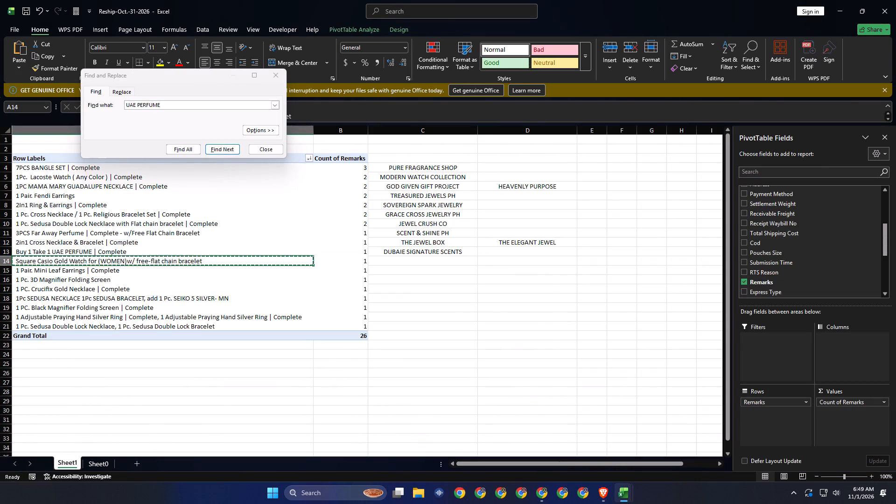
{"action": "key", "text": "alt+Tab"}
{"action": "left_click", "coordinate": [348, 245], "text": "alt"}
{"action": "left_click", "coordinate": [195, 99]}
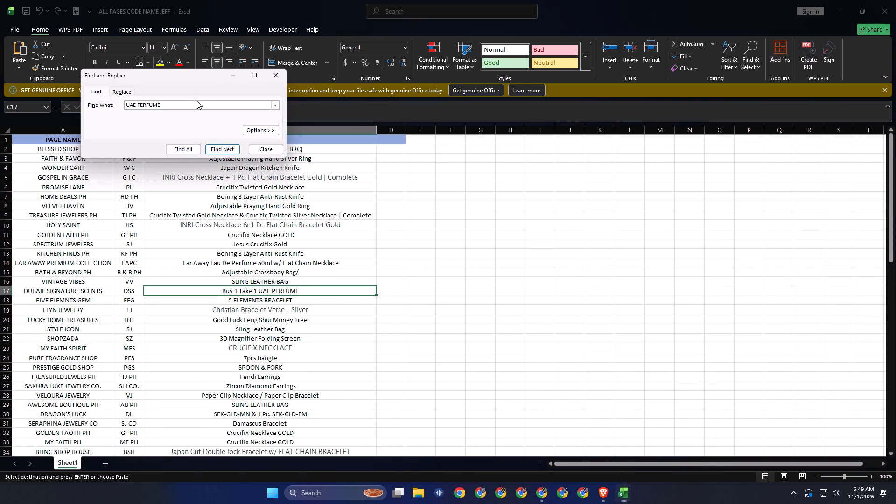
{"action": "key", "text": "ctrl+a"}
{"action": "key", "text": "ctrl+v"}
Cut the w/ free-flat chain bracelet ending from the search text and search the page list.
{"action": "left_click", "coordinate": [201, 104]}
{"action": "left_click_drag", "start_coordinate": [246, 106], "coordinate": [189, 104]}
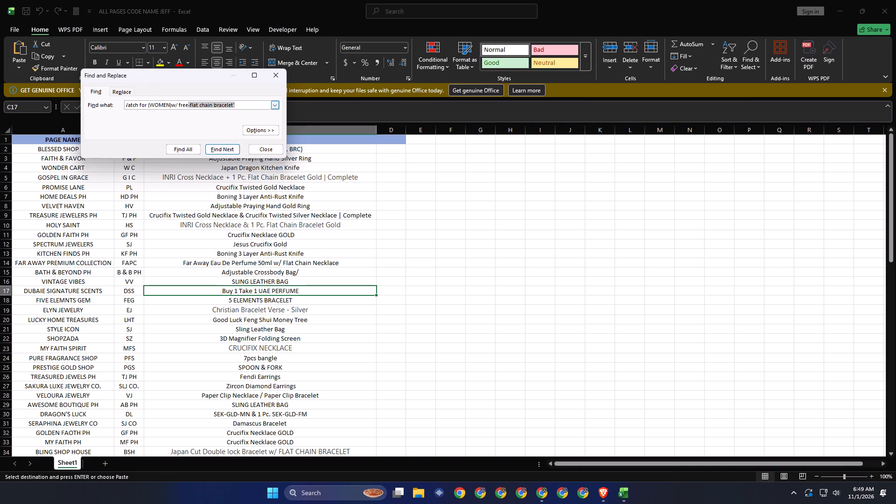
{"action": "left_click_drag", "start_coordinate": [189, 104], "coordinate": [172, 103]}
{"action": "key", "text": "BackSpace"}
{"action": "left_click", "coordinate": [223, 153]}
{"action": "left_click", "coordinate": [250, 140]}
Strip the leading quote mark and spaces from the search text and search the page list for Square Casio Gold Watch for (WOMEN).
{"action": "key", "text": "Left"}
{"action": "key", "text": "Left"}
{"action": "key", "text": "Left"}
{"action": "key", "text": "Left"}
{"action": "key", "text": "Left"}
{"action": "key", "text": "Left"}
{"action": "key", "text": "Left"}
{"action": "key", "text": "Left"}
{"action": "key", "text": "Left"}
{"action": "key", "text": "Left"}
{"action": "key", "text": "Left"}
{"action": "key", "text": "Left"}
{"action": "key", "text": "Left"}
{"action": "key", "text": "Left"}
{"action": "key", "text": "Left"}
{"action": "key", "text": "Left"}
{"action": "key", "text": "Left"}
{"action": "key", "text": "Left"}
{"action": "key", "text": "Left"}
{"action": "key", "text": "Left"}
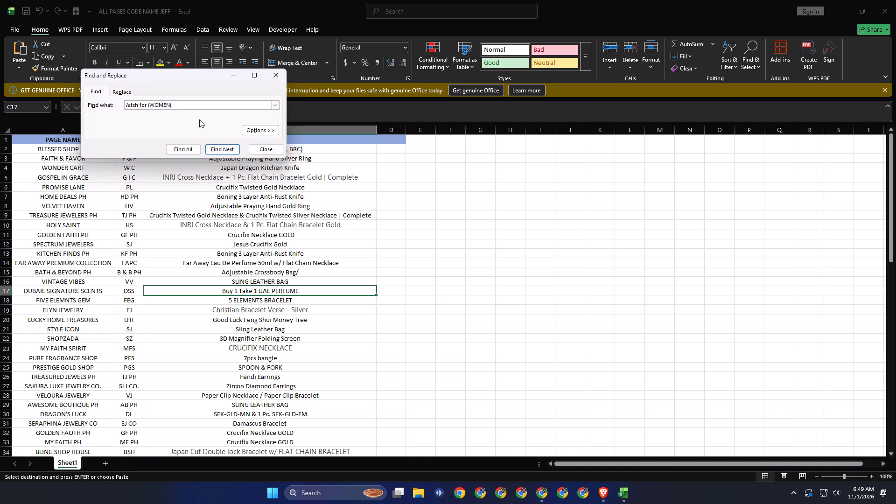
{"action": "key", "text": "Right"}
{"action": "key", "text": "Right"}
{"action": "key", "text": "Right"}
{"action": "key", "text": "Right"}
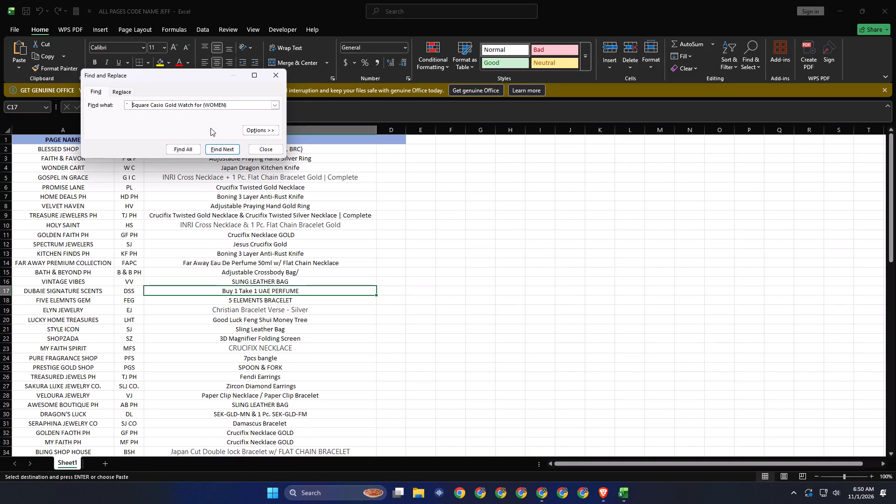
{"action": "key", "text": "BackSpace"}
{"action": "key", "text": "BackSpace"}
{"action": "key", "text": "BackSpace"}
{"action": "key", "text": "BackSpace"}
{"action": "key", "text": "BackSpace"}
{"action": "key", "text": "BackSpace"}
{"action": "key", "text": "BackSpace"}
{"action": "key", "text": "BackSpace"}
{"action": "key", "text": "BackSpace"}
{"action": "key", "text": "BackSpace"}
{"action": "left_click", "coordinate": [230, 150]}
{"action": "left_click", "coordinate": [245, 144]}
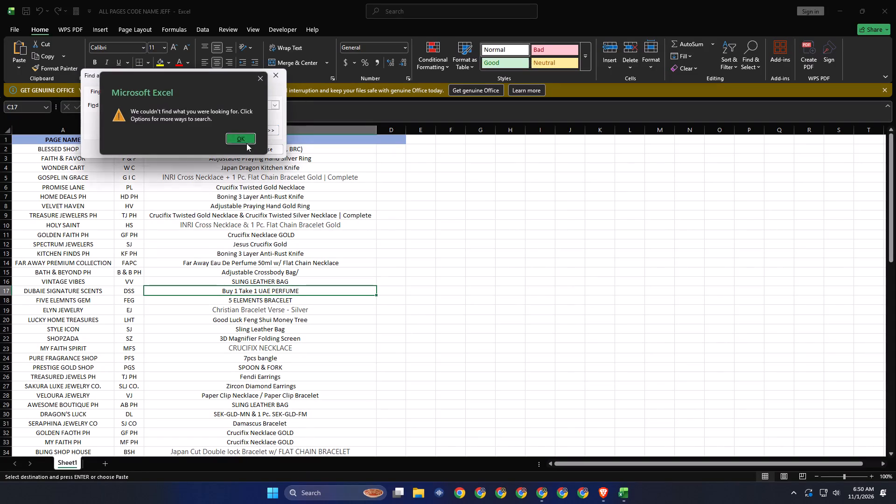
{"action": "left_click", "coordinate": [261, 202]}
Shorten the search text to Square Casio Gold Watch and search the page list for it.
{"action": "left_click", "coordinate": [229, 105]}
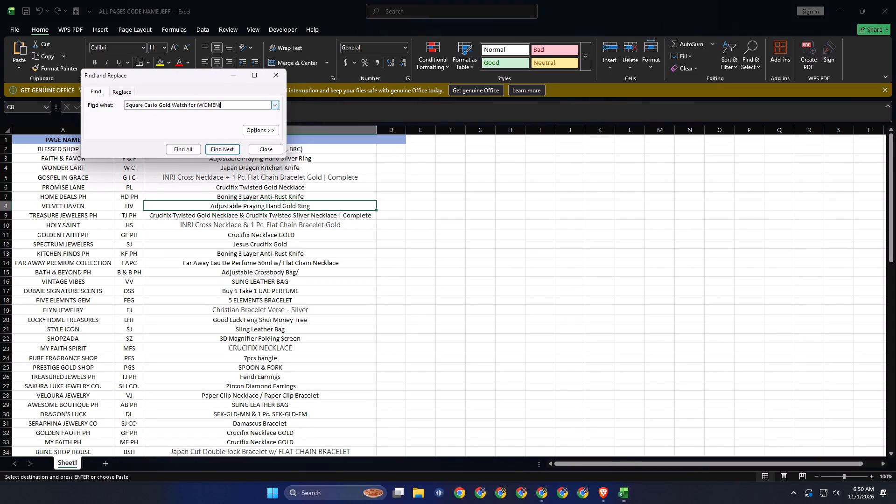
{"action": "key", "text": "BackSpace"}
{"action": "key", "text": "BackSpace"}
{"action": "key", "text": "BackSpace"}
{"action": "key", "text": "BackSpace"}
{"action": "key", "text": "BackSpace"}
{"action": "key", "text": "BackSpace"}
{"action": "key", "text": "BackSpace"}
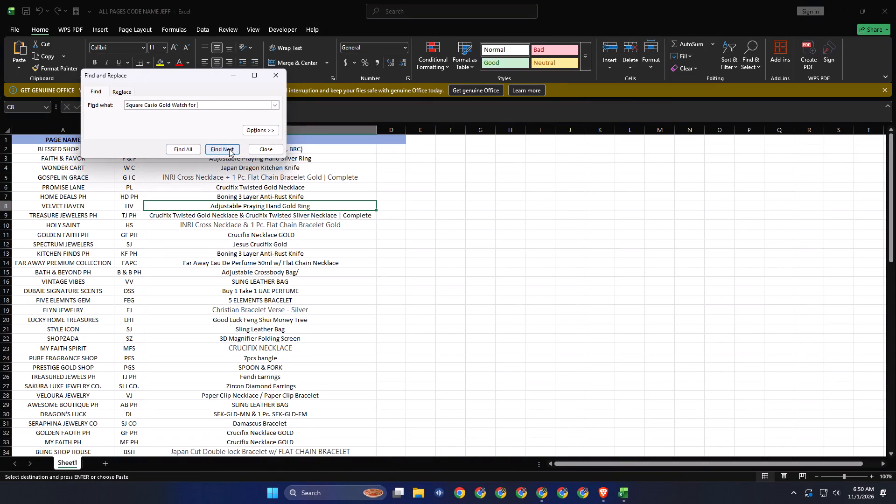
{"action": "key", "text": "BackSpace"}
{"action": "key", "text": "BackSpace"}
{"action": "key", "text": "BackSpace"}
{"action": "key", "text": "BackSpace"}
{"action": "key", "text": "BackSpace"}
{"action": "left_click", "coordinate": [230, 150]}
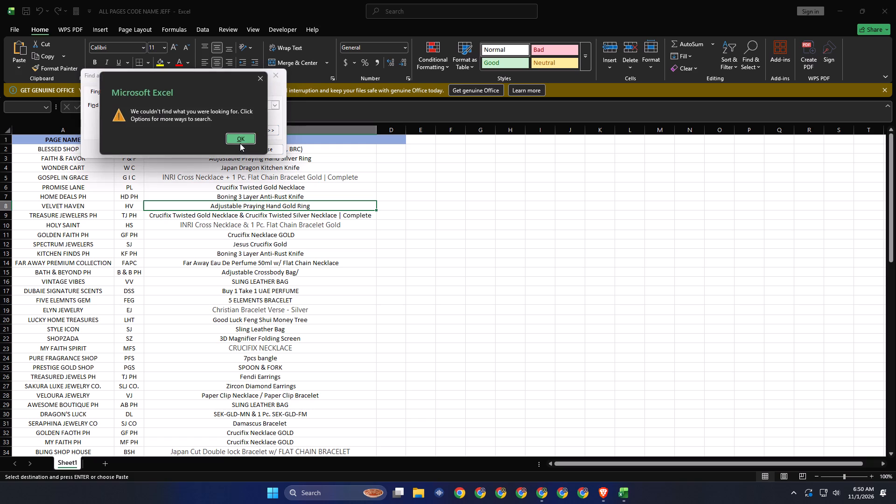
{"action": "left_click", "coordinate": [242, 142]}
{"action": "left_click", "coordinate": [242, 137]}
Repeat the Square Casio Gold Watch search starting from another cell of the page list's product column.
{"action": "left_click", "coordinate": [252, 242]}
{"action": "left_click", "coordinate": [229, 156]}
{"action": "left_click", "coordinate": [230, 152]}
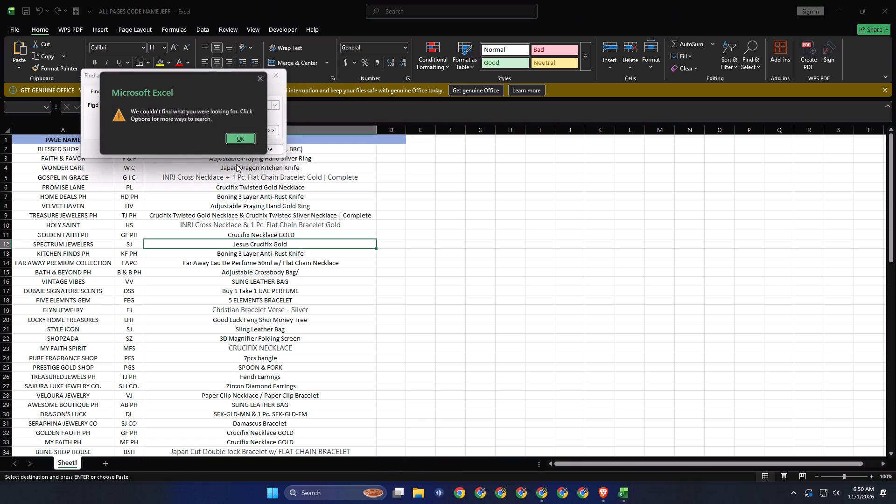
{"action": "left_click", "coordinate": [240, 171]}
{"action": "left_click", "coordinate": [237, 130]}
{"action": "left_click", "coordinate": [239, 142]}
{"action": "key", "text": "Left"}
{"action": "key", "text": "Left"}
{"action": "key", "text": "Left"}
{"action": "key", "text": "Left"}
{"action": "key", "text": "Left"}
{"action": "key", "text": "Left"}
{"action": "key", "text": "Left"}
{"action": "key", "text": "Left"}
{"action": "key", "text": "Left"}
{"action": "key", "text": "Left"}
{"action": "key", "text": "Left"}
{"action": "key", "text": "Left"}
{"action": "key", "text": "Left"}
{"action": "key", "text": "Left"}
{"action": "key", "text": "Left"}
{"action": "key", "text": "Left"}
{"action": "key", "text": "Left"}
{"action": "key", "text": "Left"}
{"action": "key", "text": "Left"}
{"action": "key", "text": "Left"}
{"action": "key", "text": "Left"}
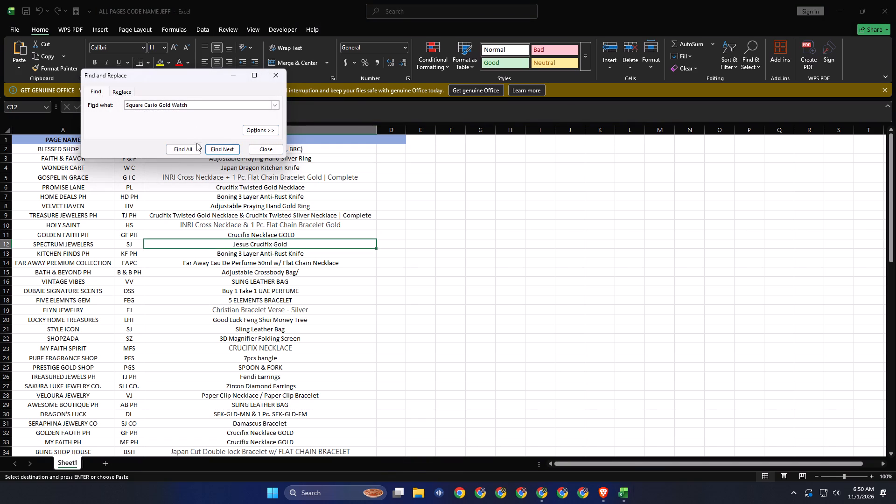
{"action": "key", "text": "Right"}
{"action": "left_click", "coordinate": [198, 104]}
Shorten the search text to Square Casio Gold and search the page list for it.
{"action": "left_click", "coordinate": [223, 189]}
{"action": "left_click", "coordinate": [202, 105]}
{"action": "key", "text": "BackSpace"}
{"action": "key", "text": "BackSpace"}
{"action": "key", "text": "BackSpace"}
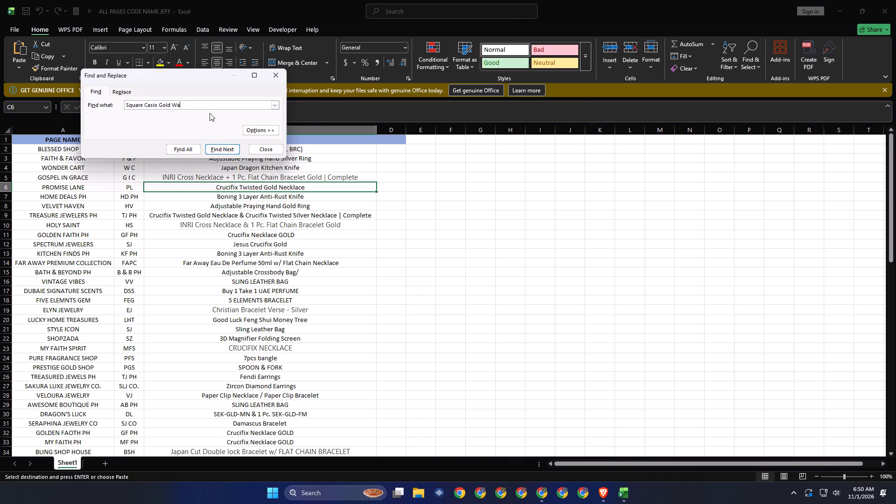
{"action": "key", "text": "ctrl+z"}
{"action": "key", "text": "BackSpace"}
{"action": "key", "text": "BackSpace"}
{"action": "left_click", "coordinate": [225, 148]}
{"action": "left_click", "coordinate": [241, 145]}
{"action": "left_click", "coordinate": [256, 214]}
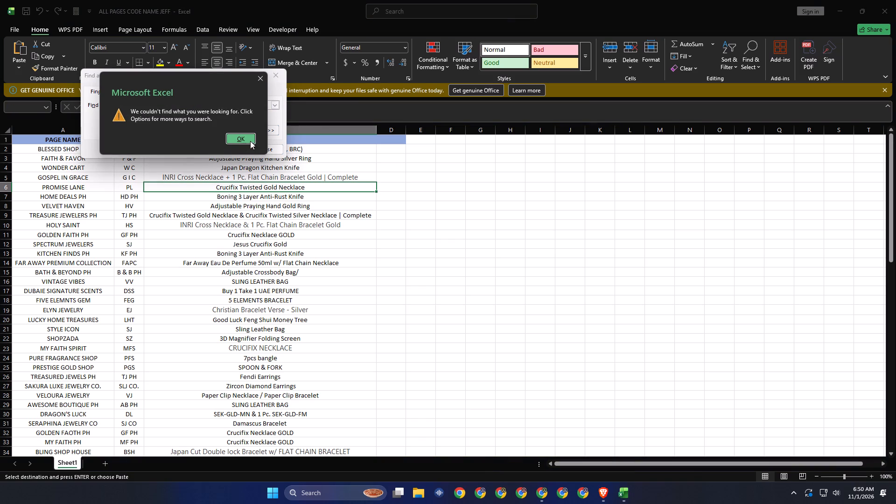
{"action": "left_click", "coordinate": [249, 138]}
Repeat the Square Casio Gold search starting from the 2In1 Ring & Earrings cell of the page list.
{"action": "scroll", "coordinate": [260, 215], "scroll_direction": "down", "scroll_amount": 16}
{"action": "left_click", "coordinate": [277, 251]}
{"action": "scroll", "coordinate": [272, 252], "scroll_direction": "up", "scroll_amount": 9}
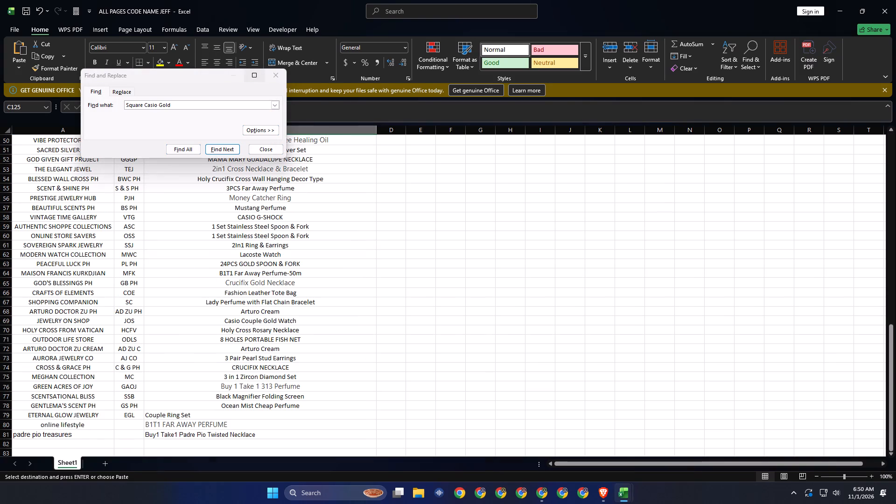
{"action": "left_click", "coordinate": [273, 249]}
{"action": "double_click", "coordinate": [225, 152]}
{"action": "left_click", "coordinate": [242, 141]}
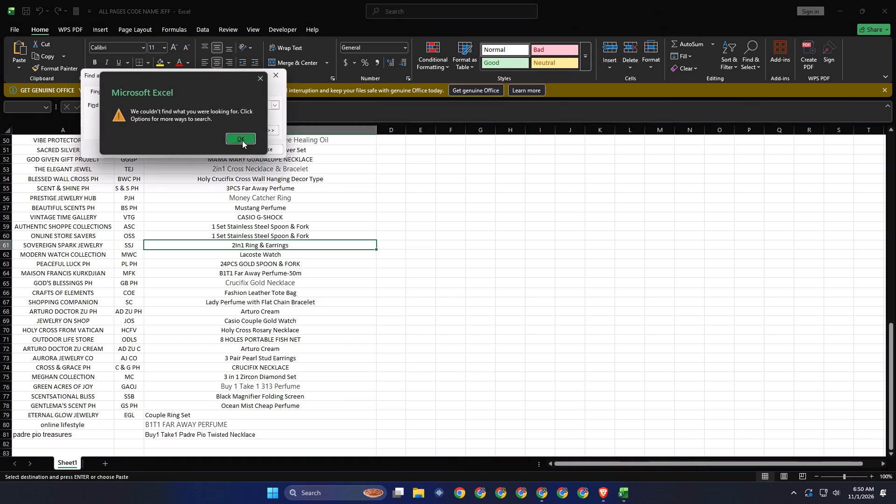
Change the search text to Square Casio watch and search the page list for it.
{"action": "left_click_drag", "start_coordinate": [161, 105], "coordinate": [203, 108]}
{"action": "key", "text": "BackSpace"}
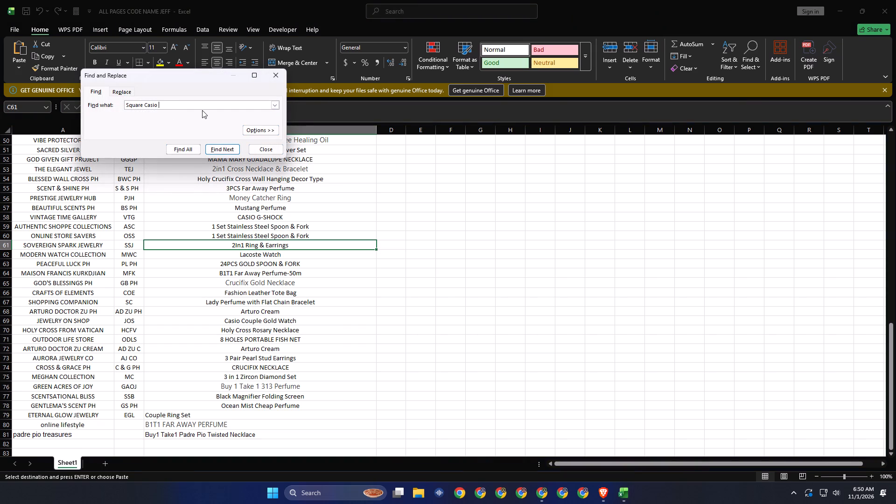
{"action": "type", "text": "wathc"}
{"action": "key", "text": "BackSpace"}
{"action": "key", "text": "BackSpace"}
{"action": "type", "text": "ch"}
{"action": "key", "text": "Return"}
{"action": "left_click_drag", "start_coordinate": [196, 149], "coordinate": [208, 169]}
{"action": "left_click_drag", "start_coordinate": [217, 189], "coordinate": [220, 160]}
{"action": "left_click", "coordinate": [237, 132]}
{"action": "left_click", "coordinate": [237, 164]}
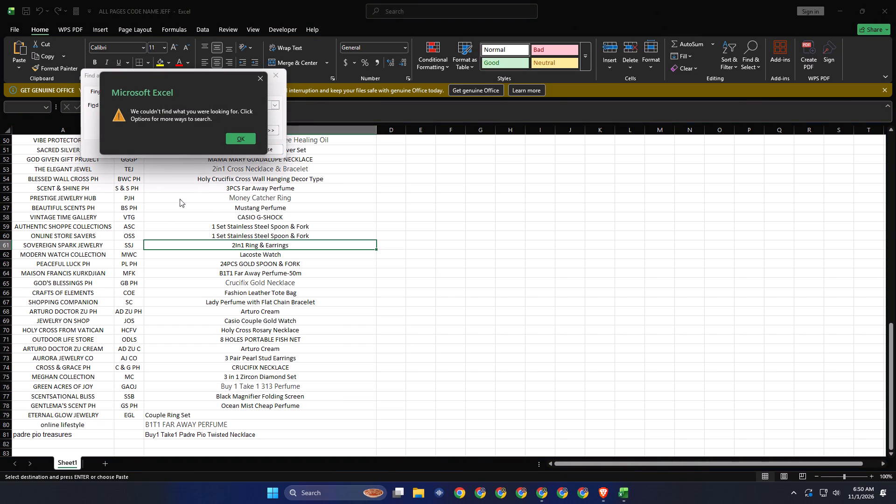
Repeat the Square Casio watch search starting from the SOVEREIGN SPARK JEWELRY cell in the page name column.
{"action": "left_click_drag", "start_coordinate": [105, 260], "coordinate": [98, 263]}
{"action": "left_click_drag", "start_coordinate": [98, 263], "coordinate": [105, 252]}
{"action": "key", "text": "Escape"}
{"action": "left_click", "coordinate": [132, 228]}
{"action": "left_click", "coordinate": [108, 241]}
{"action": "double_click", "coordinate": [212, 152]}
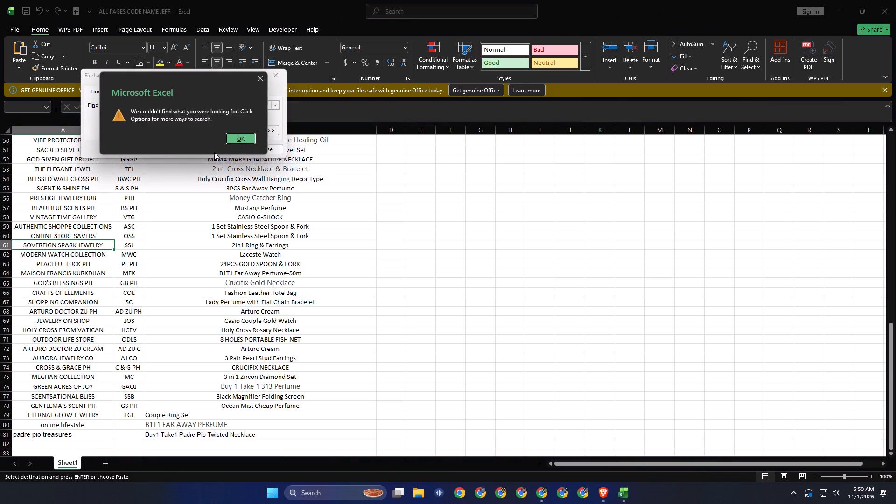
{"action": "left_click", "coordinate": [240, 145]}
{"action": "double_click", "coordinate": [243, 144]}
Check the Square Casio item in the Reship-Oct.-31-2026 workbook and search the page list for watch.
{"action": "key", "text": "alt+Tab"}
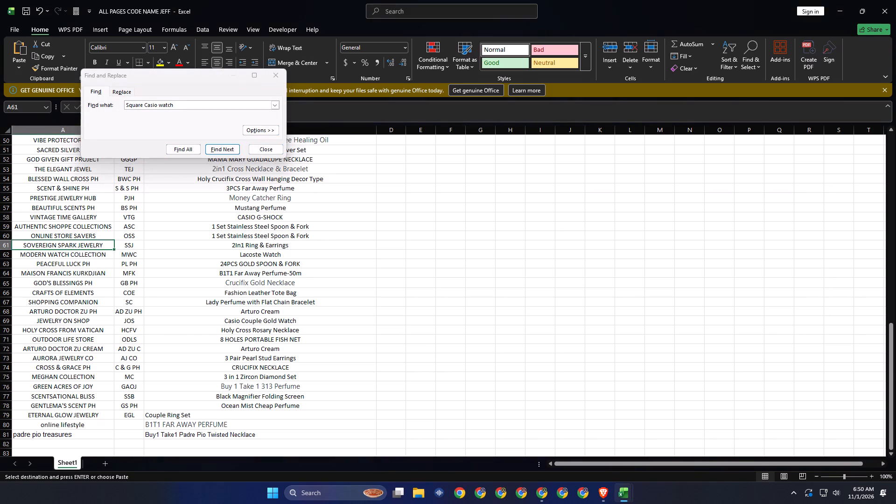
{"action": "key", "text": "alt+Tab"}
{"action": "key", "text": "alt+Tab"}
{"action": "key", "text": "shift+space"}
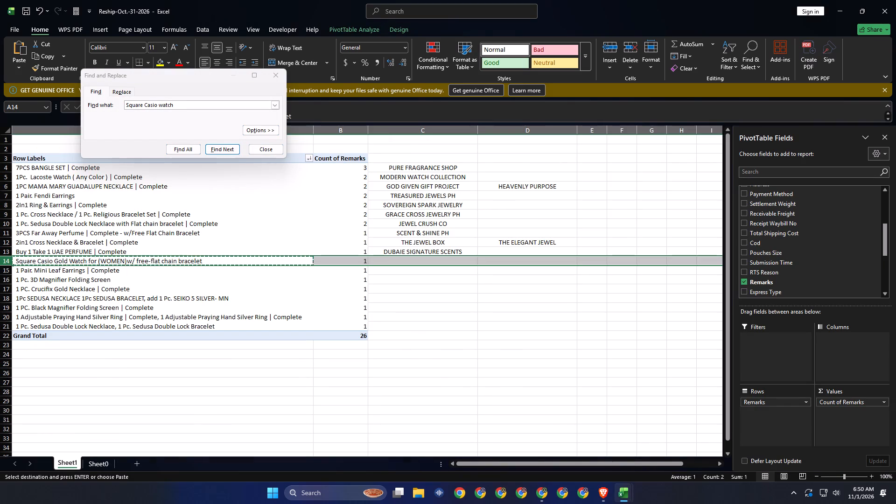
{"action": "key", "text": "alt+Tab"}
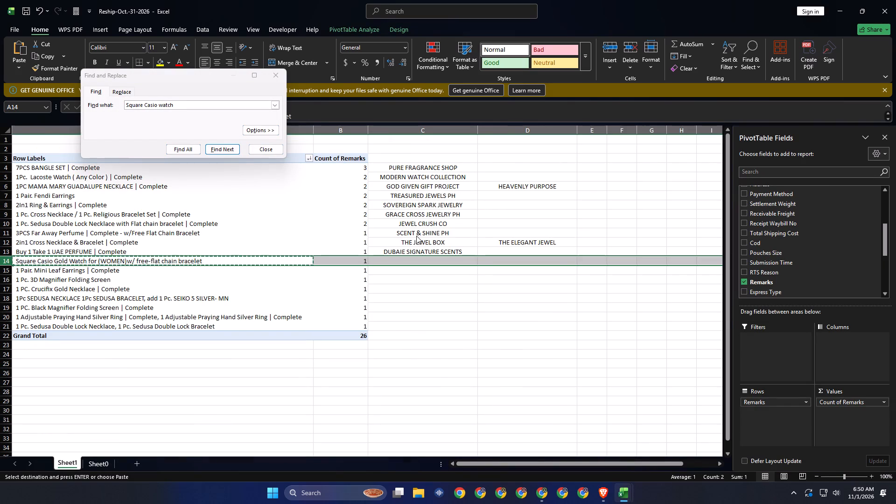
{"action": "left_click", "coordinate": [382, 254], "text": "alt"}
{"action": "left_click", "coordinate": [213, 100]}
{"action": "key", "text": "ctrl+a"}
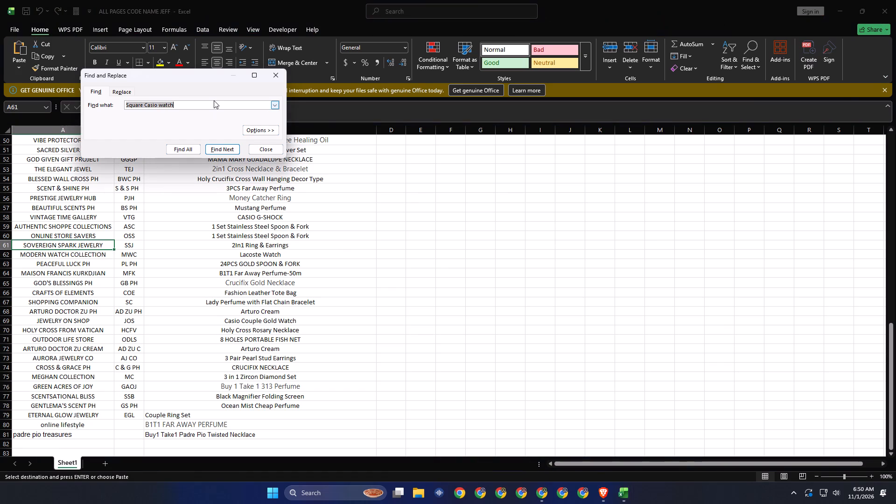
{"action": "key", "text": "BackSpace"}
{"action": "type", "text": "watch"}
{"action": "key", "text": "Return"}
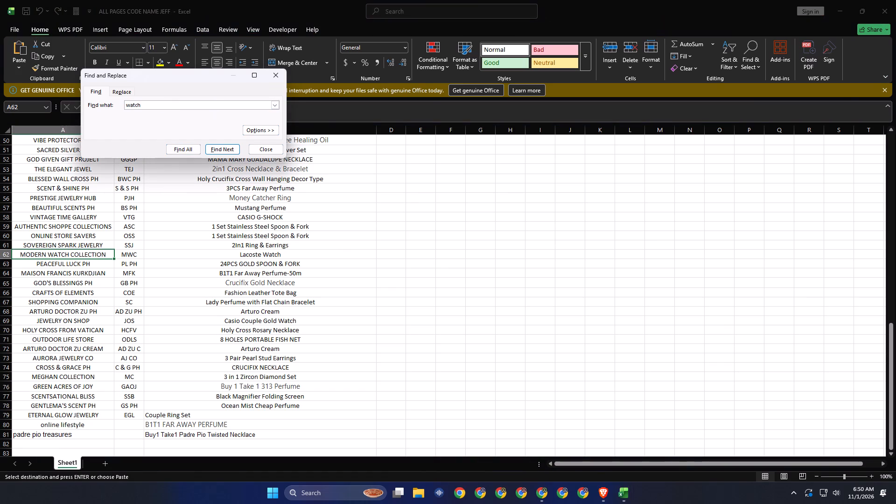
{"action": "left_click", "coordinate": [227, 252]}
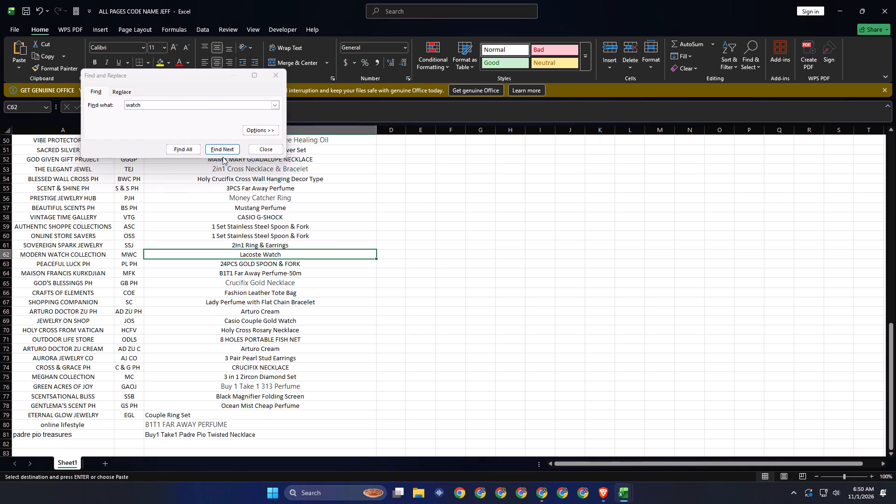
Search the page list for casio and step through the matching products.
{"action": "key", "text": "ctrl+a"}
{"action": "left_click", "coordinate": [189, 70]}
{"action": "key", "text": "ctrl+a"}
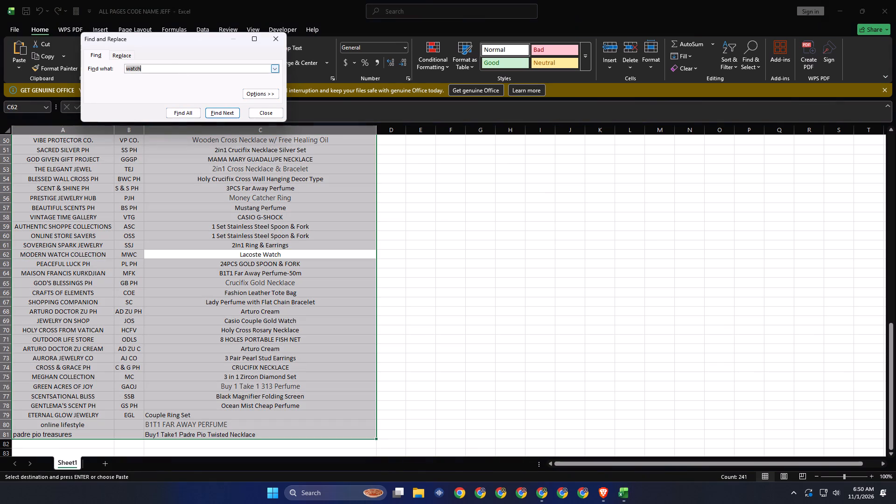
{"action": "key", "text": "BackSpace"}
{"action": "type", "text": "casio"}
{"action": "key", "text": "Return"}
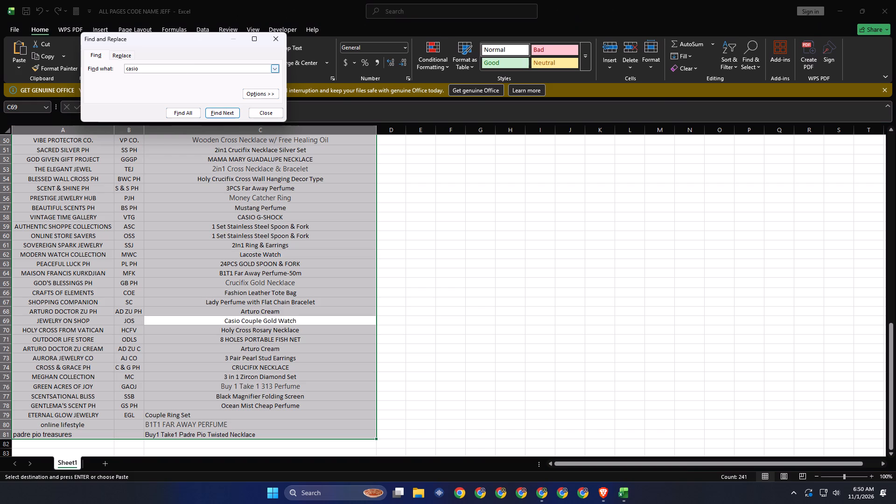
{"action": "left_click", "coordinate": [219, 87]}
{"action": "left_click", "coordinate": [227, 110]}
{"action": "left_click", "coordinate": [228, 110]}
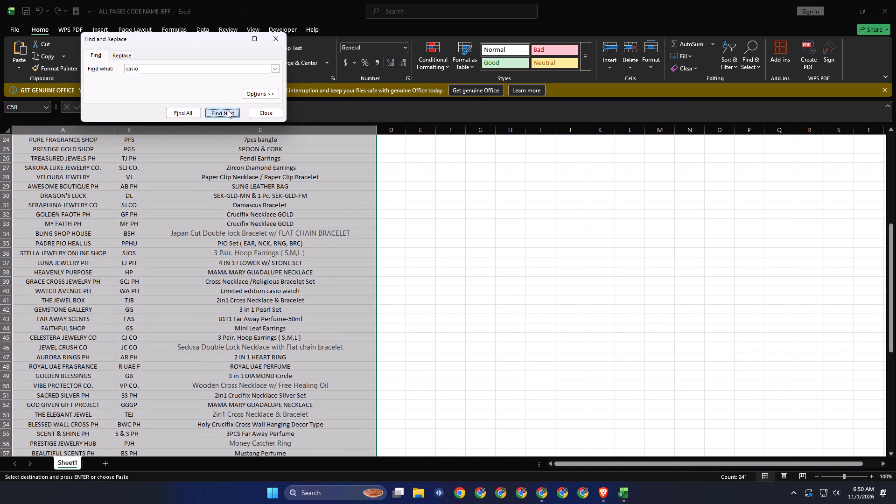
{"action": "left_click", "coordinate": [228, 110]}
{"action": "left_click", "coordinate": [228, 110]}
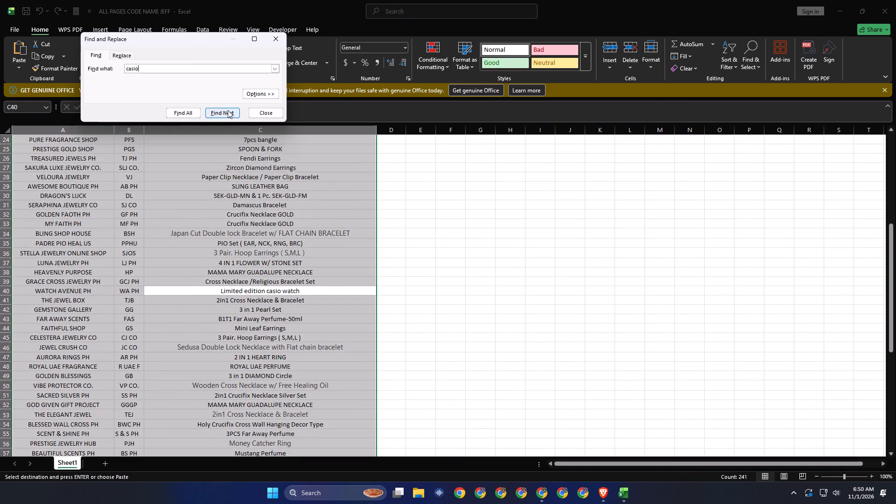
{"action": "double_click", "coordinate": [228, 110]}
{"action": "left_click", "coordinate": [228, 110]}
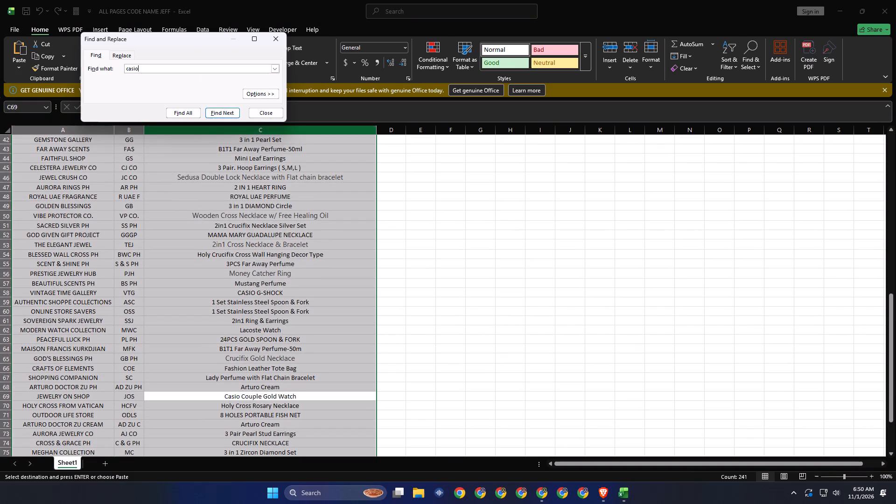
Copy the page name JEWELRY ON SHOP into column C beside the Square Casio Gold Watch item in Reship-Oct.-31-2026.
{"action": "left_click", "coordinate": [70, 384]}
{"action": "left_click", "coordinate": [71, 390]}
{"action": "left_click", "coordinate": [74, 396]}
{"action": "key", "text": "ctrl+c"}
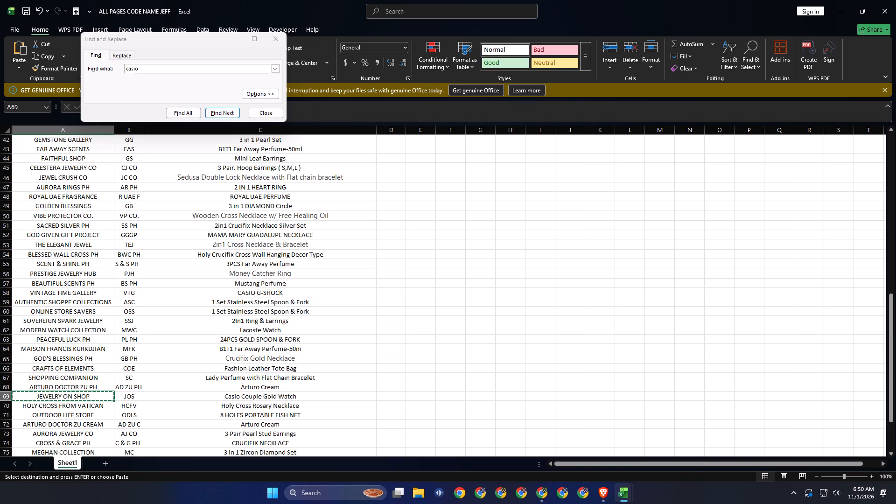
{"action": "key", "text": "ctrl+c"}
{"action": "key", "text": "alt+Tab"}
{"action": "left_click", "coordinate": [486, 254], "text": "alt"}
{"action": "key", "text": "shift+space"}
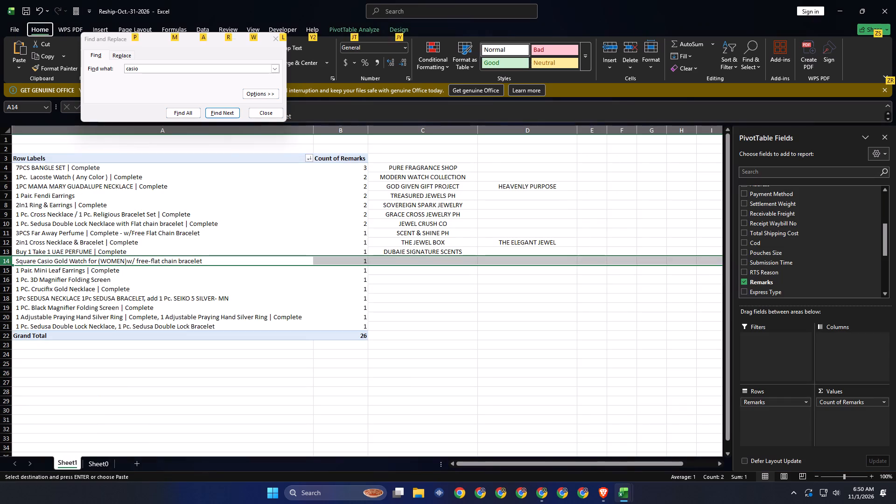
{"action": "left_click", "coordinate": [382, 252]}
{"action": "left_click", "coordinate": [392, 260]}
{"action": "key", "text": "ctrl+v"}
{"action": "key", "text": "shift+space"}
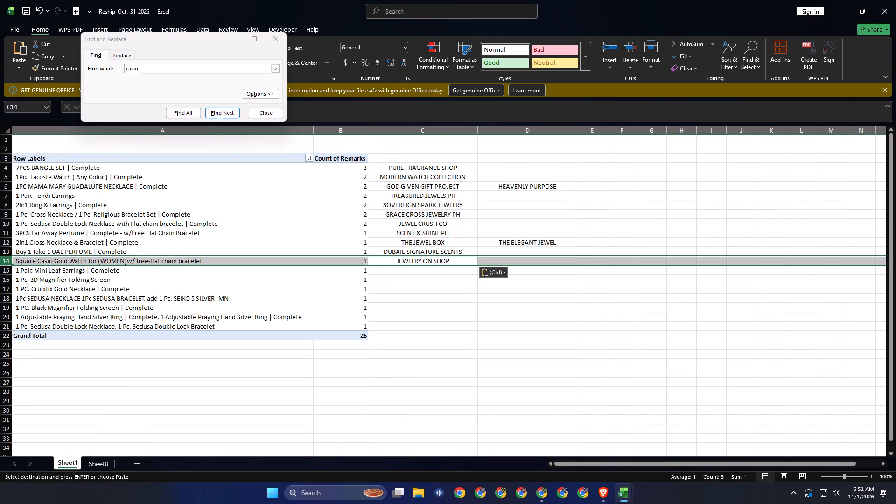
Search the page list for mini leaf to match the 1 Pair. Mini Leaf Earrings item.
{"action": "left_click", "coordinate": [82, 272]}
{"action": "key", "text": "alt+Tab"}
{"action": "left_click", "coordinate": [389, 259], "text": "alt"}
{"action": "left_click", "coordinate": [211, 62]}
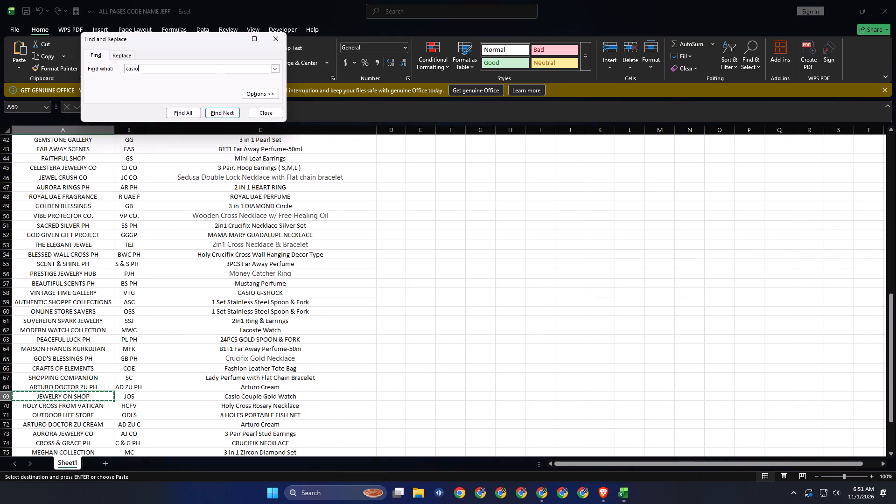
{"action": "left_click", "coordinate": [212, 73]}
{"action": "left_click", "coordinate": [213, 70]}
{"action": "key", "text": "ctrl+a"}
{"action": "key", "text": "BackSpace"}
{"action": "type", "text": "mini leaf"}
{"action": "key", "text": "Return"}
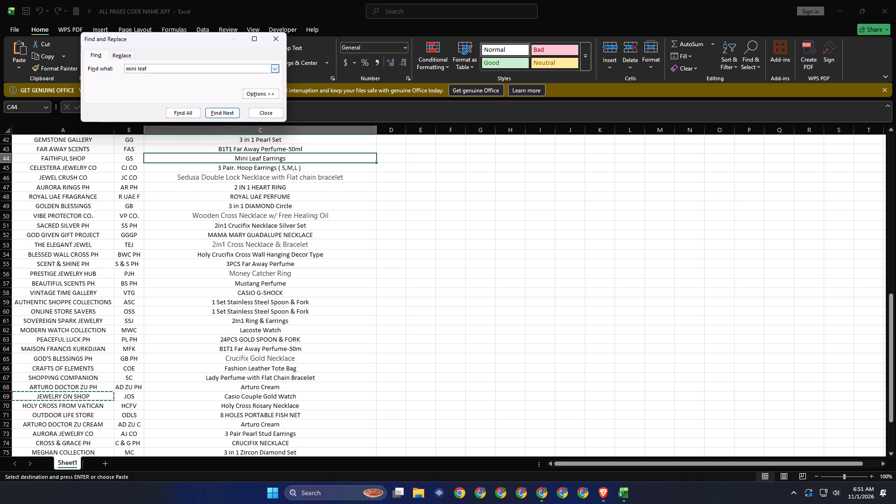
Copy the page name FAITHFUL SHOP into column C beside the Mini Leaf Earrings item in Reship-Oct.-31-2026.
{"action": "left_click", "coordinate": [76, 154]}
{"action": "key", "text": "ctrl+c"}
{"action": "key", "text": "alt+Tab"}
{"action": "key", "text": "alt+Tab"}
{"action": "key", "text": "alt+Tab"}
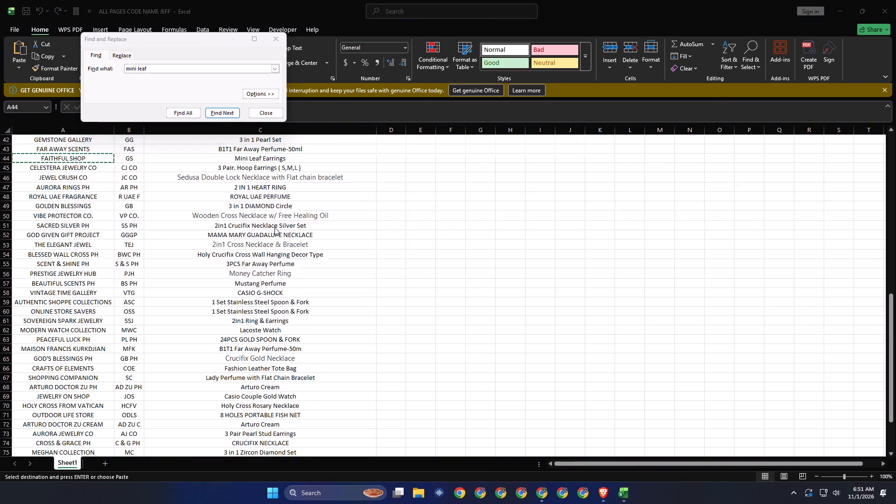
{"action": "left_click", "coordinate": [388, 269]}
{"action": "key", "text": "ctrl+v"}
Search the page list for further mini leaf matches.
{"action": "key", "text": "alt+Tab"}
{"action": "key", "text": "alt+Tab"}
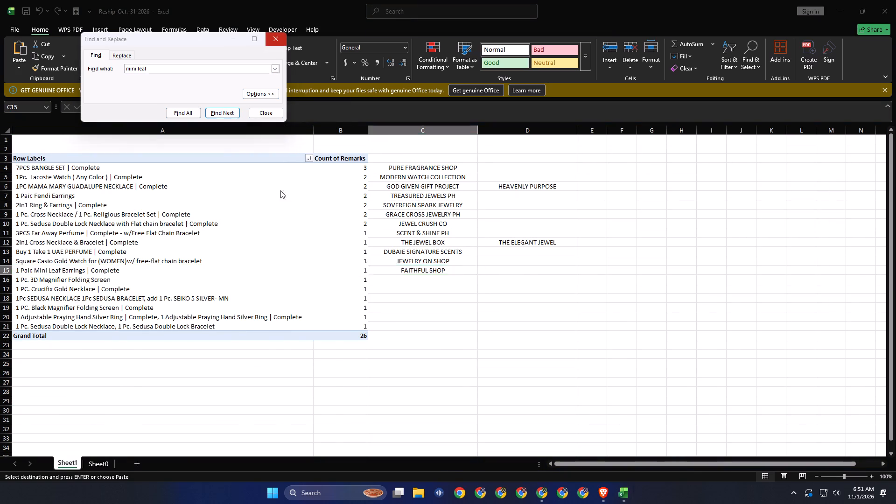
{"action": "key", "text": "alt+Tab"}
{"action": "left_click", "coordinate": [282, 217]}
{"action": "double_click", "coordinate": [226, 106]}
{"action": "triple_click", "coordinate": [226, 110]}
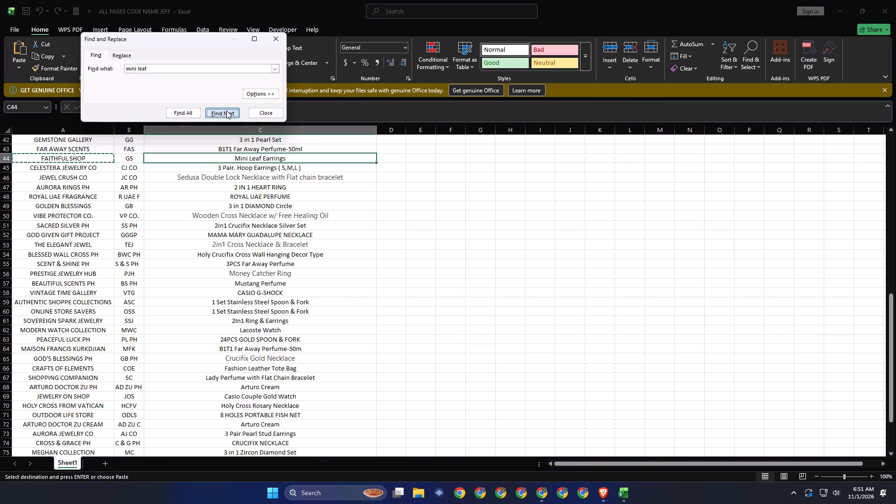
Search the page list for 3D Magnifier Folding Screen to match the 1 Pc. 3D Magnifier Folding Screen item from Reship-Oct.-31-2026.
{"action": "key", "text": "alt+Tab"}
{"action": "key", "text": "alt+Tab"}
{"action": "key", "text": "alt+Tab"}
{"action": "key", "text": "alt+Tab"}
{"action": "key", "text": "shift+space"}
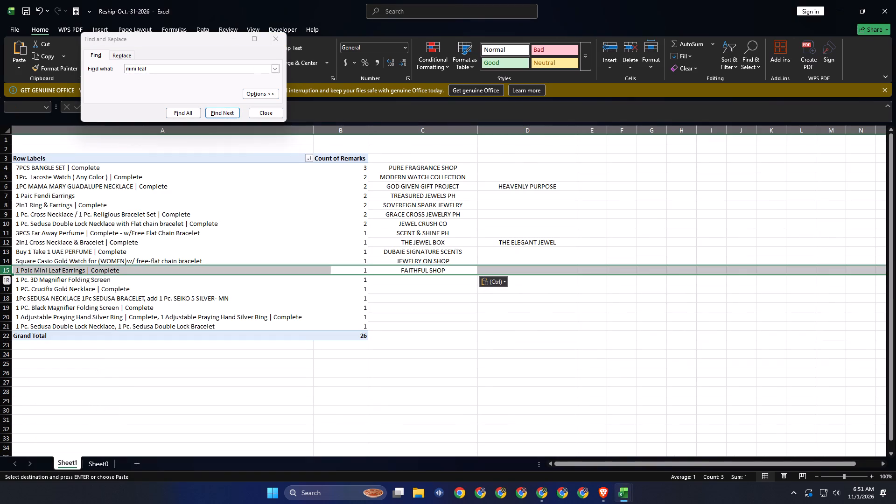
{"action": "left_click", "coordinate": [69, 282]}
{"action": "key", "text": "ctrl+c"}
{"action": "key", "text": "alt+Tab"}
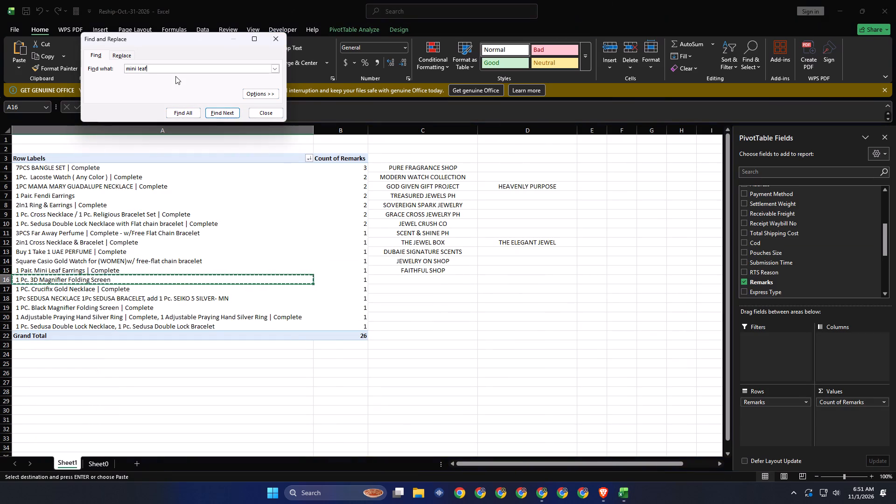
{"action": "key", "text": "alt+Tab"}
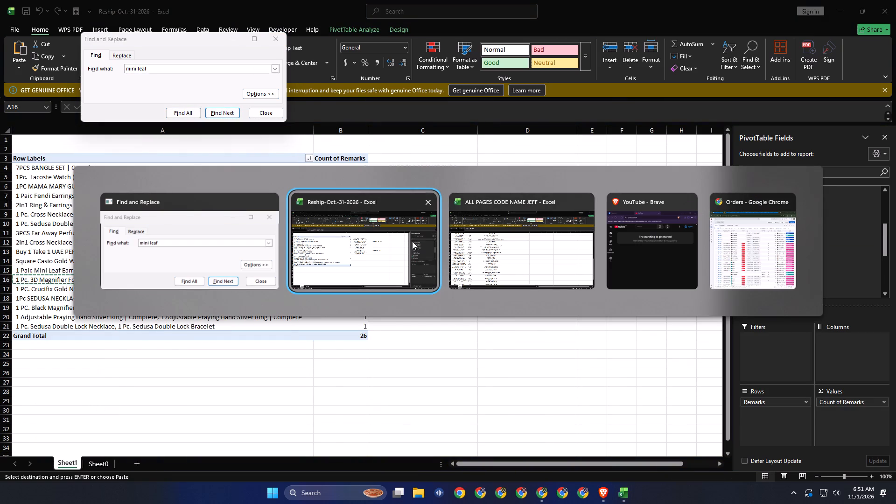
{"action": "left_click", "coordinate": [385, 241], "text": "alt"}
{"action": "key", "text": "alt+Tab"}
{"action": "left_click", "coordinate": [485, 244], "text": "alt"}
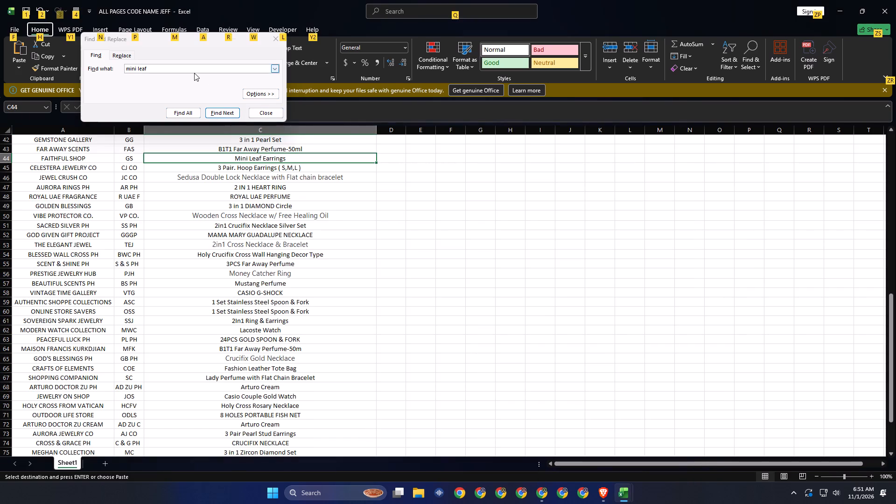
{"action": "left_click", "coordinate": [195, 64]}
{"action": "key", "text": "ctrl+a"}
{"action": "key", "text": "ctrl+a"}
{"action": "key", "text": "ctrl+v"}
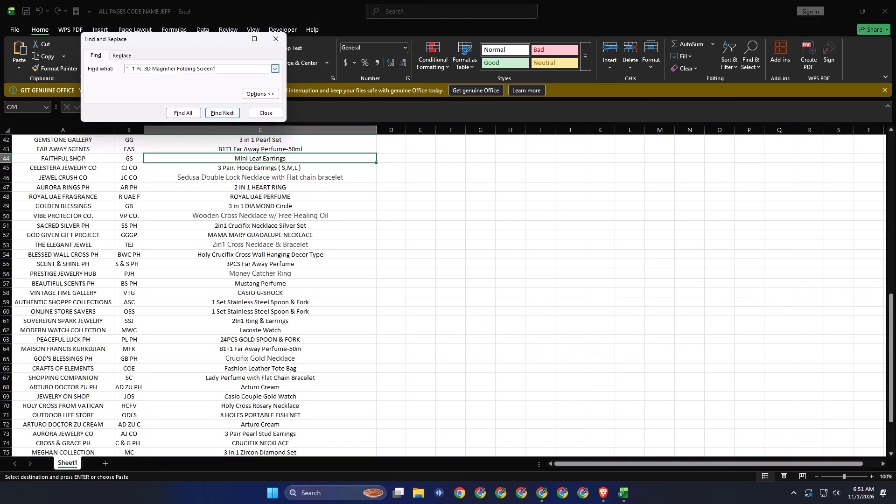
{"action": "left_click_drag", "start_coordinate": [146, 69], "coordinate": [118, 70]}
{"action": "key", "text": "BackSpace"}
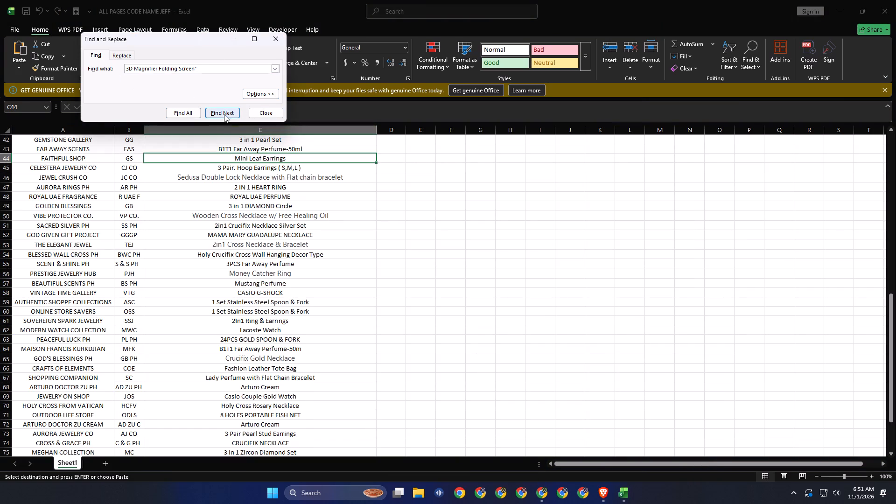
{"action": "left_click", "coordinate": [214, 64]}
{"action": "key", "text": "BackSpace"}
{"action": "left_click", "coordinate": [210, 70]}
{"action": "key", "text": "BackSpace"}
{"action": "left_click", "coordinate": [219, 109]}
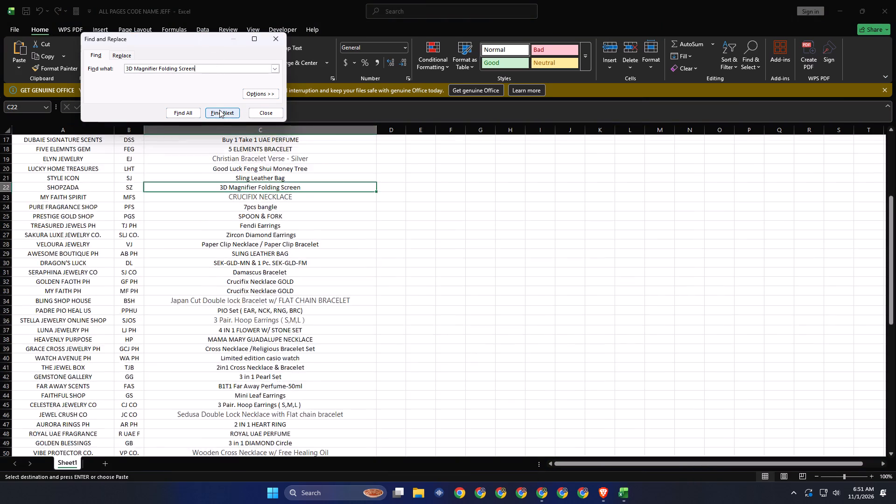
Copy the page name SHOPZADA into column C beside the 3D Magnifier Folding Screen item in Reship-Oct.-31-2026.
{"action": "left_click", "coordinate": [97, 288]}
{"action": "key", "text": "ctrl+c"}
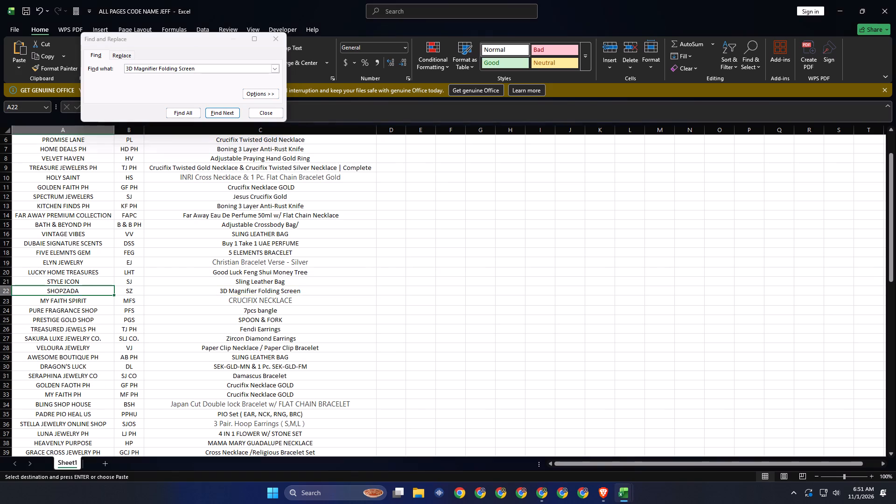
{"action": "key", "text": "alt+Tab"}
{"action": "key", "text": "alt+Tab"}
{"action": "key", "text": "alt+Tab"}
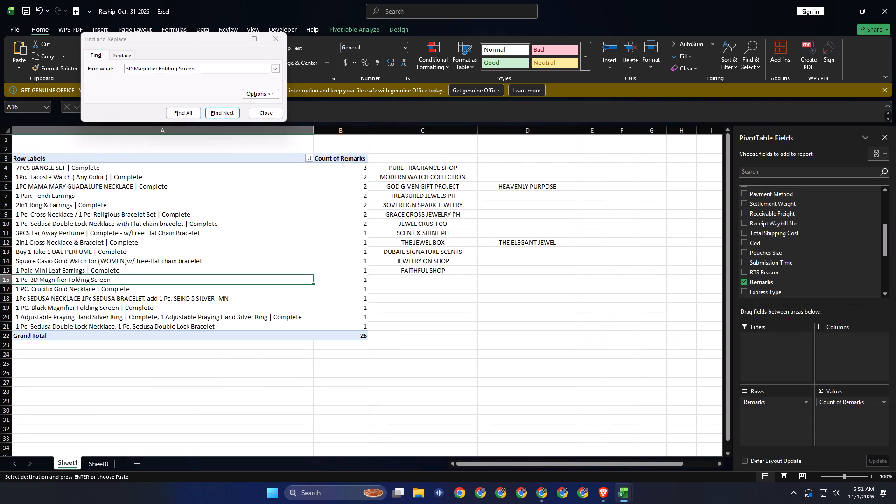
{"action": "left_click", "coordinate": [427, 283]}
{"action": "key", "text": "ctrl+v"}
Search the page list for further 3D Magnifier Folding Screen matches.
{"action": "key", "text": "alt+Tab"}
{"action": "key", "text": "alt+Tab"}
{"action": "key", "text": "alt+Tab"}
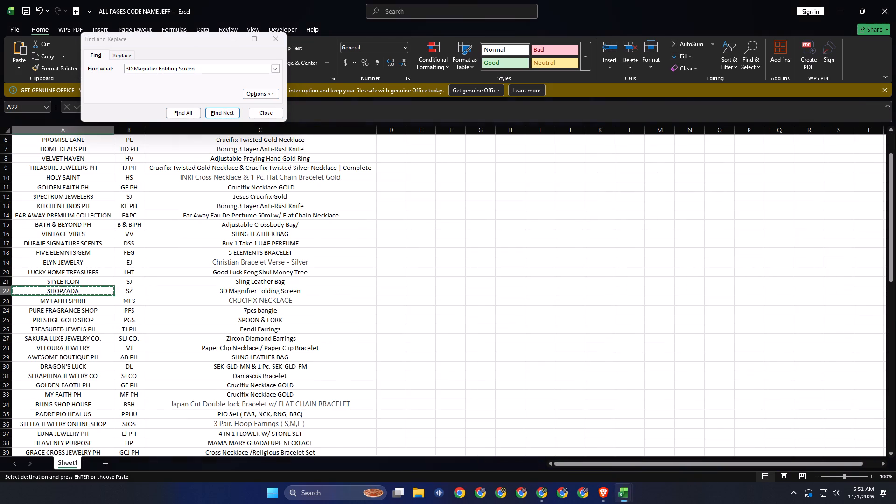
{"action": "left_click", "coordinate": [221, 115]}
{"action": "left_click", "coordinate": [272, 222]}
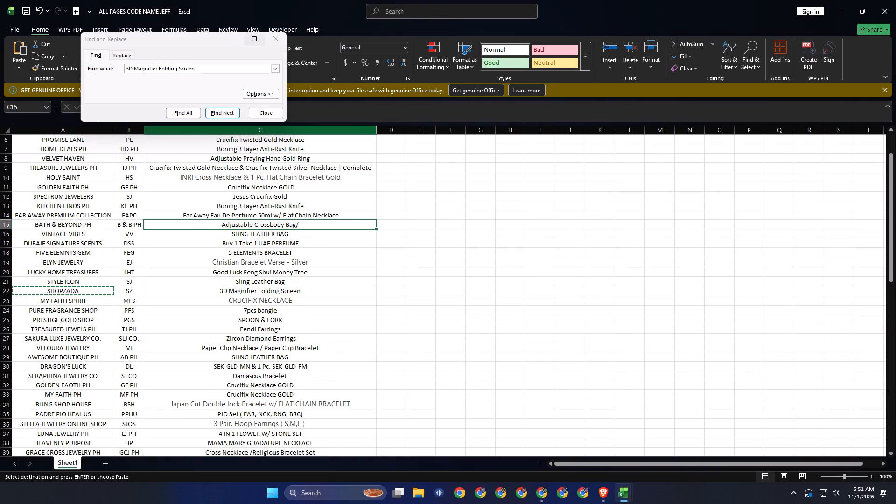
{"action": "left_click", "coordinate": [234, 120]}
{"action": "left_click", "coordinate": [231, 115]}
{"action": "double_click", "coordinate": [230, 112]}
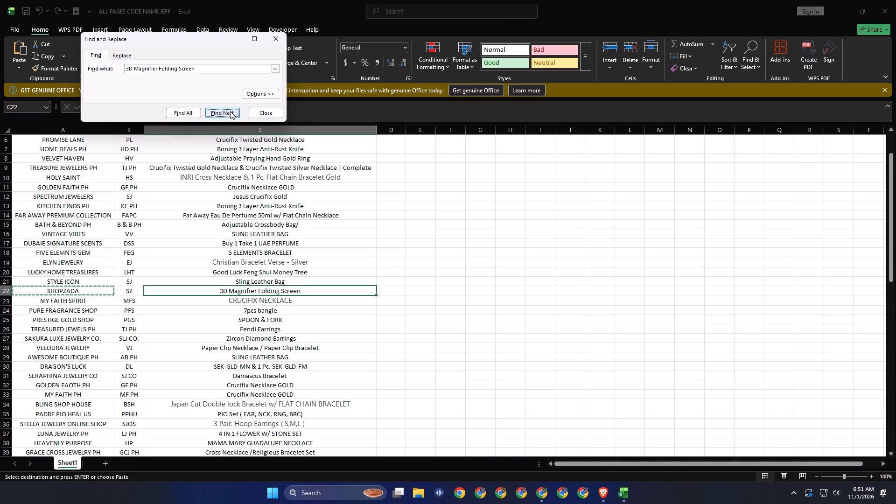
Search the page list for Crucifix Gold Necklace to match the 1 PC. Crucifix Gold Necklace item from Reship-Oct.-31-2026.
{"action": "key", "text": "alt+Tab"}
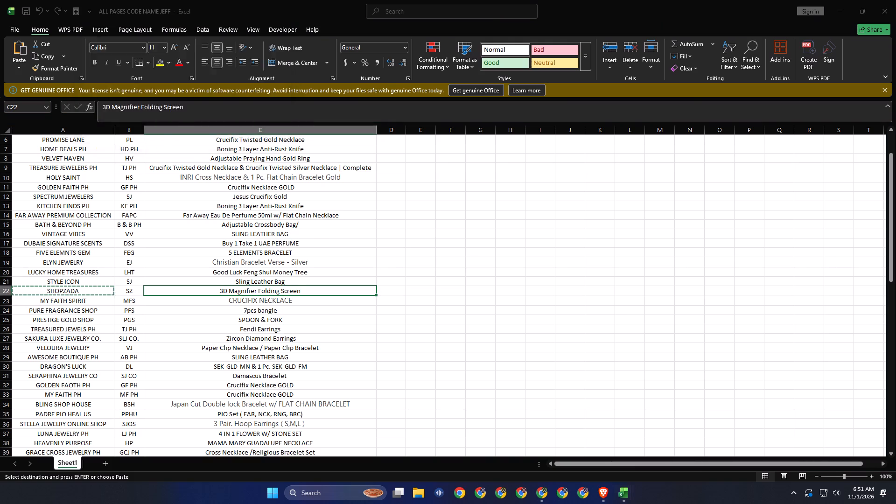
{"action": "key", "text": "alt+Tab"}
{"action": "key", "text": "alt+Tab"}
{"action": "key", "text": "shift+space"}
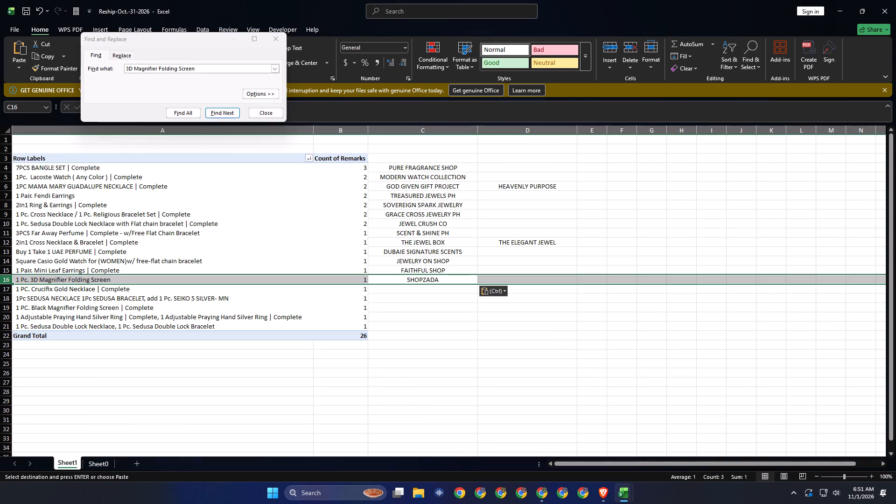
{"action": "left_click", "coordinate": [95, 292]}
{"action": "key", "text": "ctrl+c"}
{"action": "key", "text": "alt+Tab"}
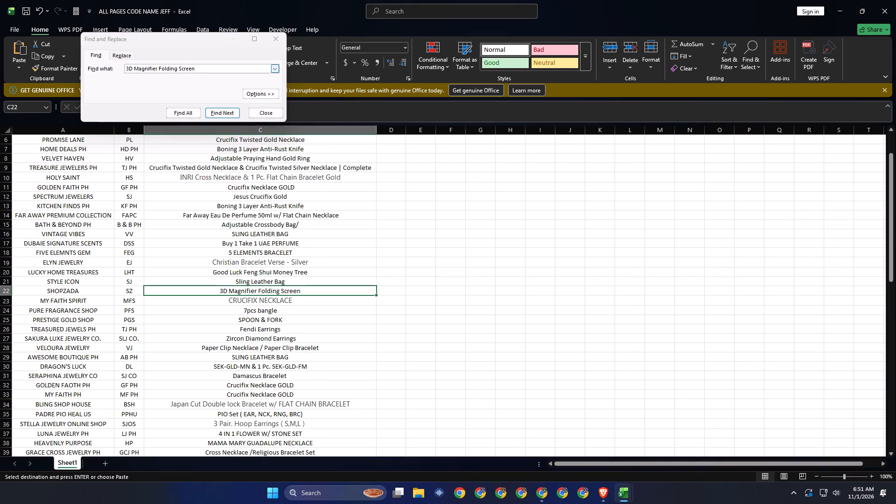
{"action": "left_click", "coordinate": [200, 76]}
{"action": "double_click", "coordinate": [205, 73], "text": "ctrl"}
{"action": "key", "text": "ctrl+a"}
{"action": "key", "text": "ctrl+v"}
{"action": "left_click_drag", "start_coordinate": [231, 71], "coordinate": [196, 67]}
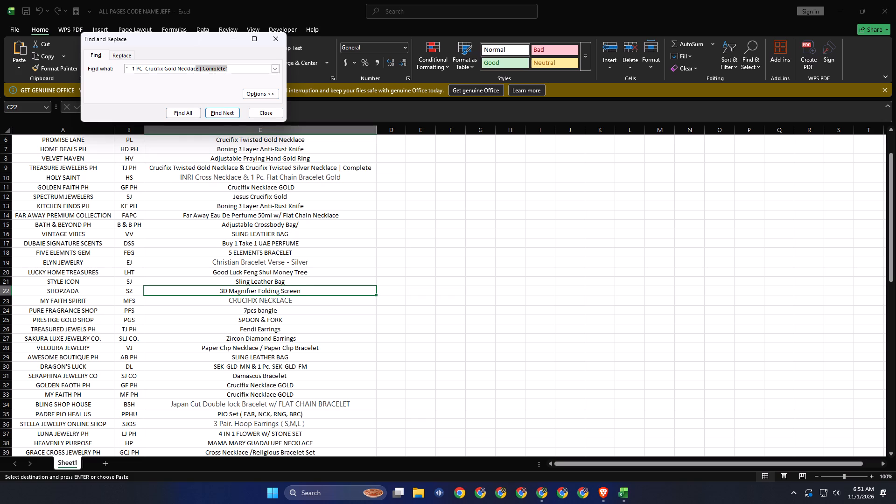
{"action": "left_click_drag", "start_coordinate": [196, 67], "coordinate": [199, 69]}
{"action": "key", "text": "BackSpace"}
{"action": "left_click_drag", "start_coordinate": [145, 67], "coordinate": [115, 66]}
{"action": "key", "text": "BackSpace"}
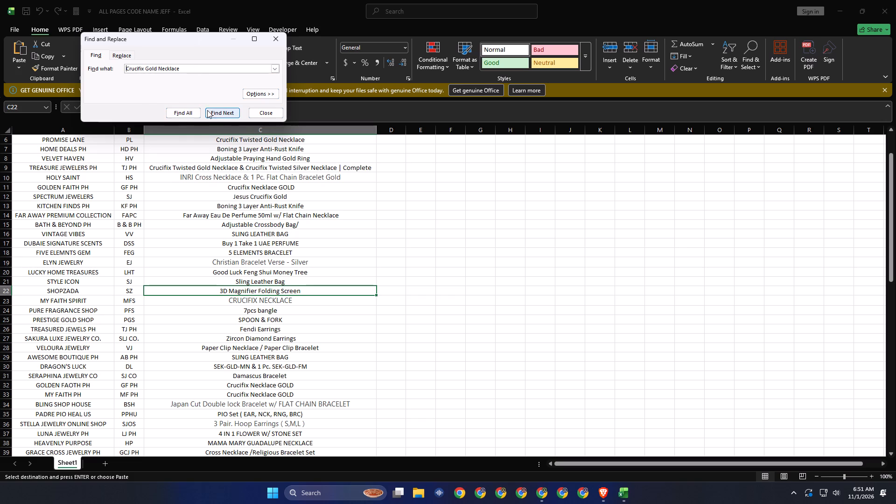
{"action": "left_click", "coordinate": [212, 112]}
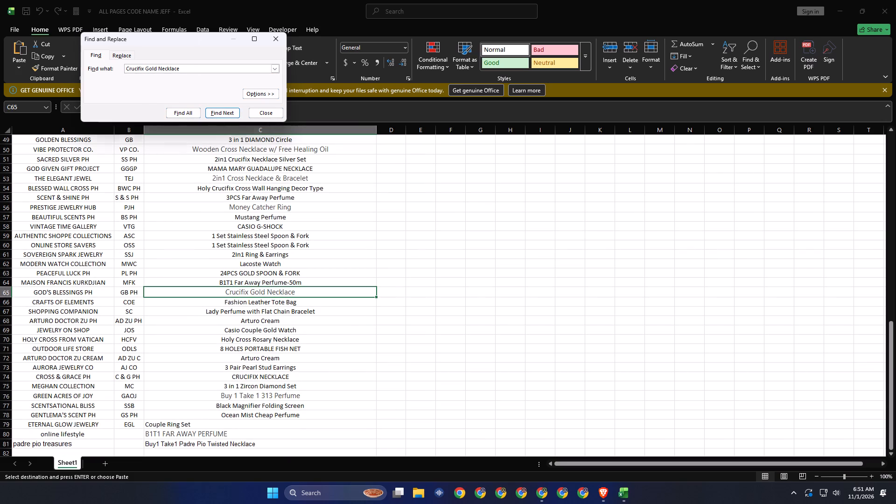
Copy the page name GOD'S BLESSINGS PH into column C beside the Crucifix Gold Necklace item in Reship-Oct.-31-2026.
{"action": "left_click", "coordinate": [91, 290]}
{"action": "key", "text": "ctrl+c"}
{"action": "key", "text": "alt+Tab"}
{"action": "left_click", "coordinate": [513, 257], "text": "alt"}
{"action": "left_click", "coordinate": [408, 286]}
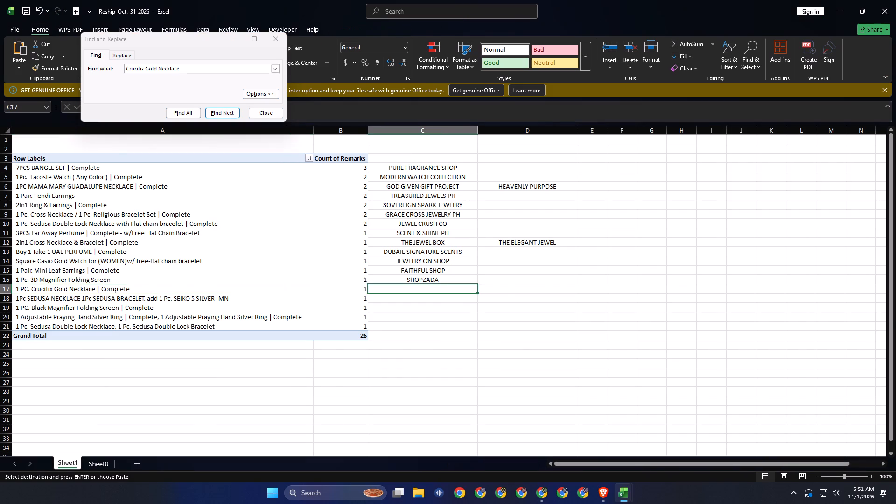
{"action": "key", "text": "ctrl+v"}
Search the page list for further Crucifix Gold Necklace matches.
{"action": "key", "text": "alt+Tab"}
{"action": "left_click", "coordinate": [224, 115]}
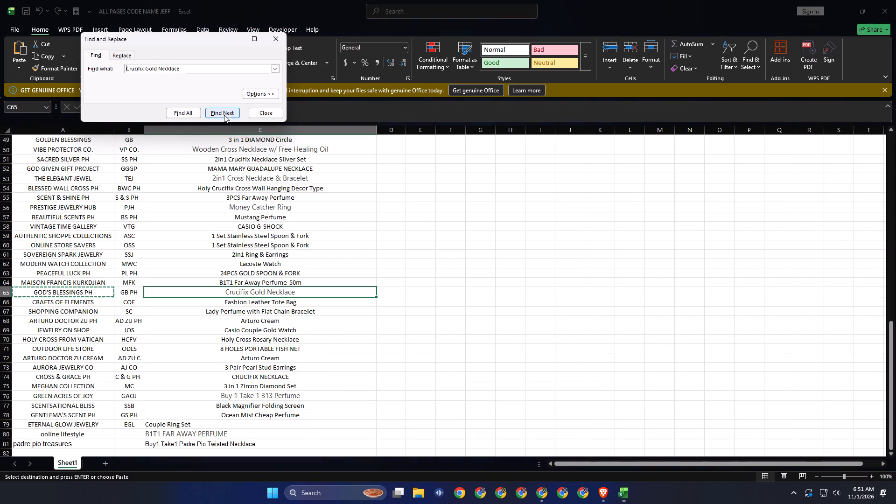
{"action": "double_click", "coordinate": [224, 115]}
Search the page list for SEDUSA NECKLACE 1Pc SEDUSA BRACELET, taken from the Sedusa and Seiko 5 item in Reship-Oct.-31-2026.
{"action": "key", "text": "alt+Tab"}
{"action": "key", "text": "alt+Tab"}
{"action": "key", "text": "alt+Tab"}
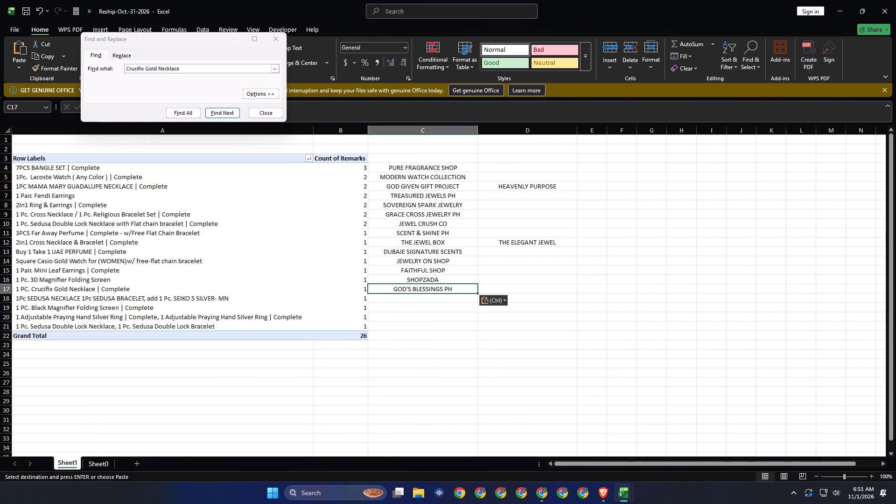
{"action": "key", "text": "shift+space"}
{"action": "left_click", "coordinate": [105, 300]}
{"action": "key", "text": "ctrl+c"}
{"action": "key", "text": "alt+Tab"}
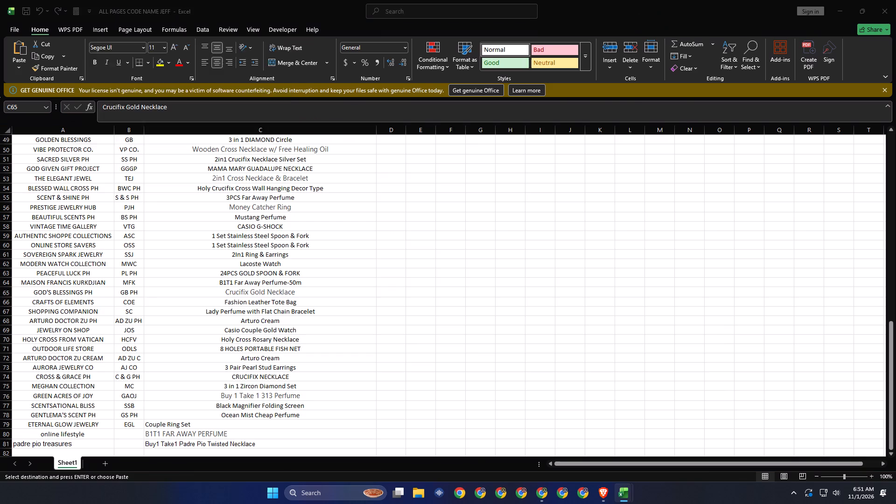
{"action": "key", "text": "alt+Tab"}
{"action": "key", "text": "alt+Tab"}
{"action": "left_click", "coordinate": [193, 71]}
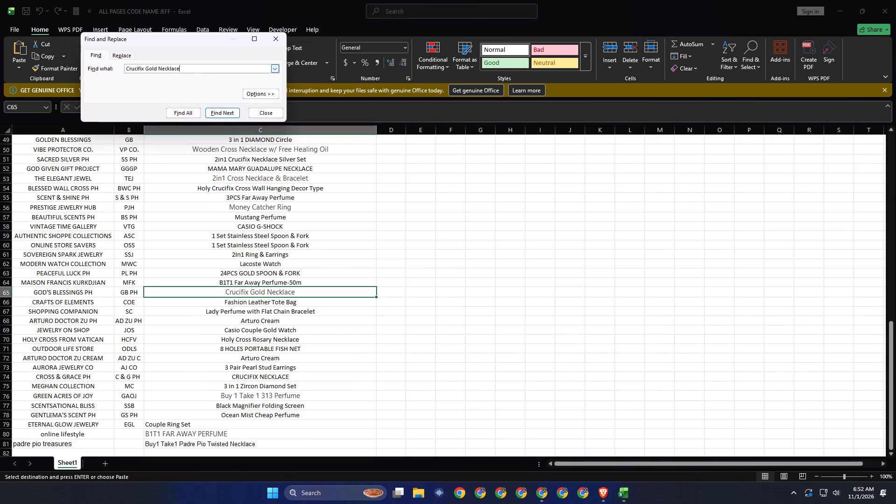
{"action": "key", "text": "ctrl+a"}
{"action": "key", "text": "ctrl+v"}
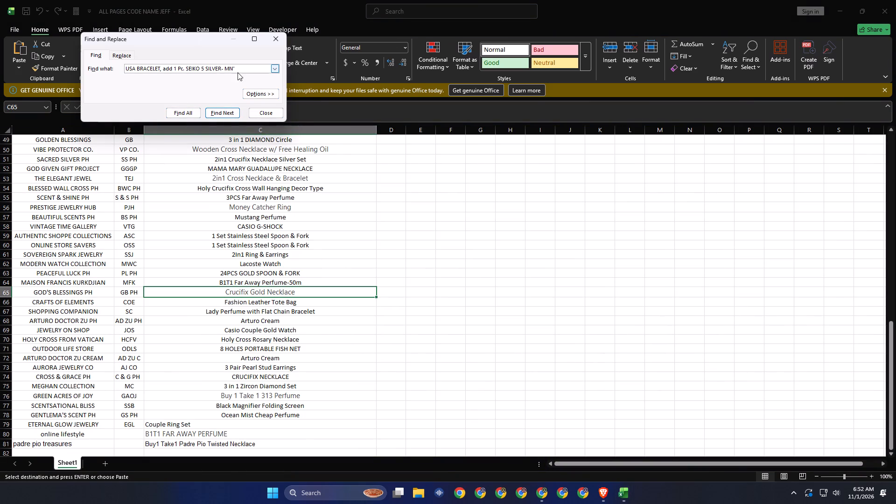
{"action": "left_click_drag", "start_coordinate": [237, 65], "coordinate": [178, 67]}
{"action": "left_click", "coordinate": [219, 72]}
{"action": "left_click", "coordinate": [147, 71]}
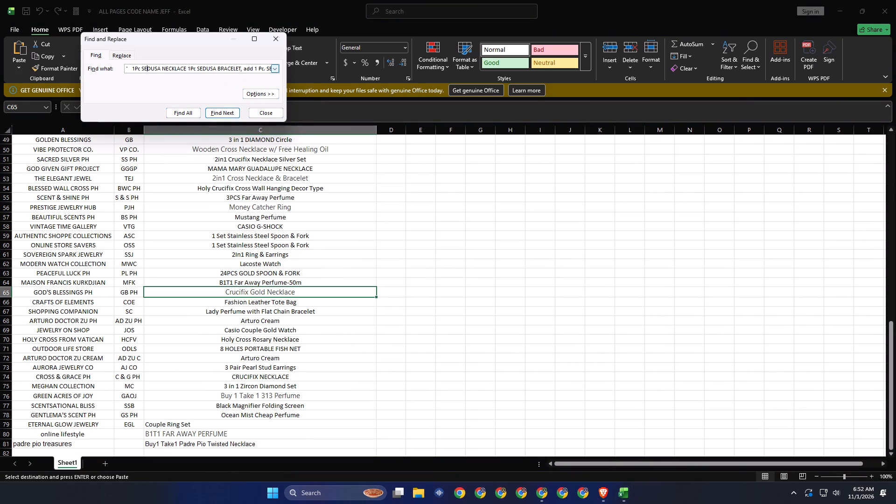
{"action": "left_click_drag", "start_coordinate": [142, 68], "coordinate": [116, 68]}
{"action": "key", "text": "BackSpace"}
{"action": "key", "text": "Right"}
{"action": "key", "text": "Right"}
{"action": "key", "text": "Right"}
{"action": "key", "text": "Right"}
{"action": "key", "text": "Right"}
{"action": "key", "text": "Right"}
{"action": "key", "text": "Right"}
{"action": "key", "text": "Right"}
{"action": "key", "text": "Right"}
{"action": "key", "text": "Right"}
{"action": "key", "text": "Right"}
{"action": "key", "text": "Right"}
{"action": "key", "text": "Right"}
{"action": "key", "text": "Right"}
{"action": "key", "text": "Right"}
{"action": "key", "text": "Right"}
{"action": "key", "text": "Right"}
{"action": "key", "text": "Right"}
{"action": "key", "text": "Right"}
{"action": "key", "text": "Right"}
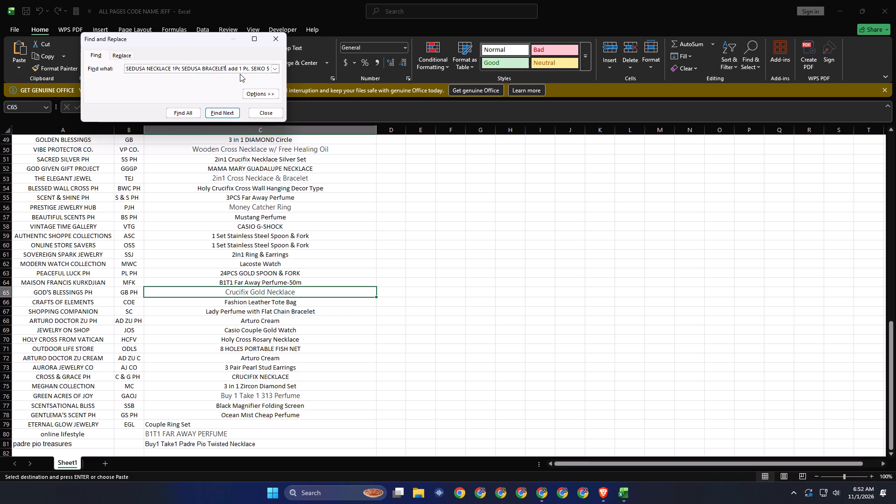
{"action": "key", "text": "ctrl+shift+Right"}
{"action": "key", "text": "ctrl+shift+Right"}
{"action": "key", "text": "ctrl+shift+Right"}
{"action": "key", "text": "ctrl+shift+Right"}
{"action": "key", "text": "ctrl+shift+Right"}
{"action": "key", "text": "ctrl+shift+Right"}
{"action": "key", "text": "ctrl+shift+Right"}
{"action": "key", "text": "ctrl+shift+Right"}
{"action": "key", "text": "ctrl+shift+Right"}
{"action": "key", "text": "ctrl+shift+Right"}
{"action": "key", "text": "ctrl+shift+Right"}
{"action": "key", "text": "ctrl+shift+Right"}
{"action": "key", "text": "ctrl+shift+Right"}
{"action": "key", "text": "ctrl+shift+Right"}
{"action": "key", "text": "ctrl+shift+Right"}
{"action": "key", "text": "ctrl+shift+Right"}
{"action": "key", "text": "ctrl+shift+Right"}
{"action": "key", "text": "ctrl+shift+Right"}
{"action": "key", "text": "ctrl+shift+Right"}
{"action": "key", "text": "ctrl+shift+Right"}
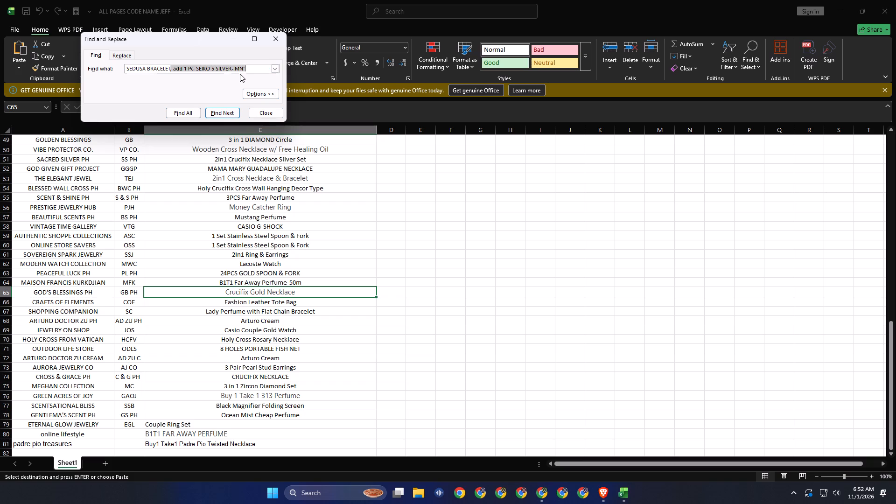
{"action": "key", "text": "BackSpace"}
{"action": "key", "text": "Return"}
{"action": "key", "text": "Return"}
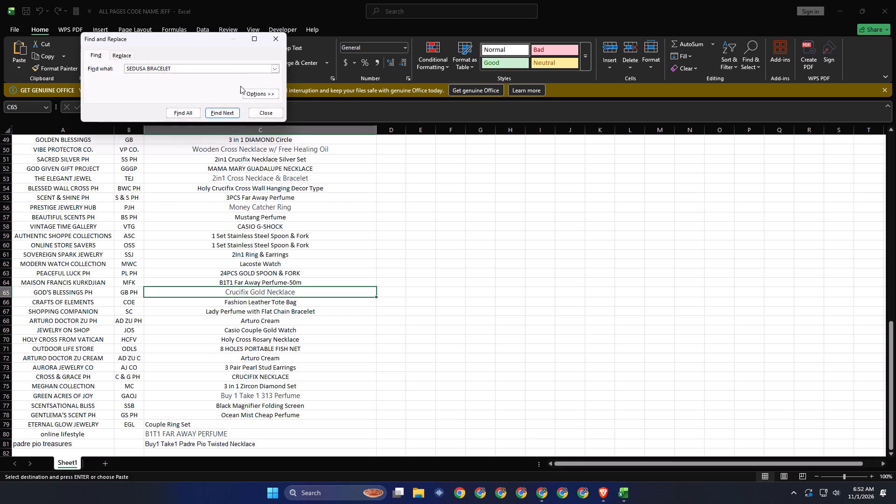
Shorten the search term to SEDUSA NECKLACE and search the page list for it.
{"action": "key", "text": "Left"}
{"action": "key", "text": "Left"}
{"action": "key", "text": "Left"}
{"action": "key", "text": "Left"}
{"action": "key", "text": "Left"}
{"action": "key", "text": "Left"}
{"action": "key", "text": "Left"}
{"action": "key", "text": "Left"}
{"action": "key", "text": "Left"}
{"action": "key", "text": "Left"}
{"action": "key", "text": "Left"}
{"action": "key", "text": "Left"}
{"action": "key", "text": "Left"}
{"action": "key", "text": "Left"}
{"action": "key", "text": "Left"}
{"action": "key", "text": "Left"}
{"action": "key", "text": "Left"}
{"action": "key", "text": "Left"}
{"action": "key", "text": "Left"}
{"action": "key", "text": "Left"}
{"action": "key", "text": "Right"}
{"action": "key", "text": "Right"}
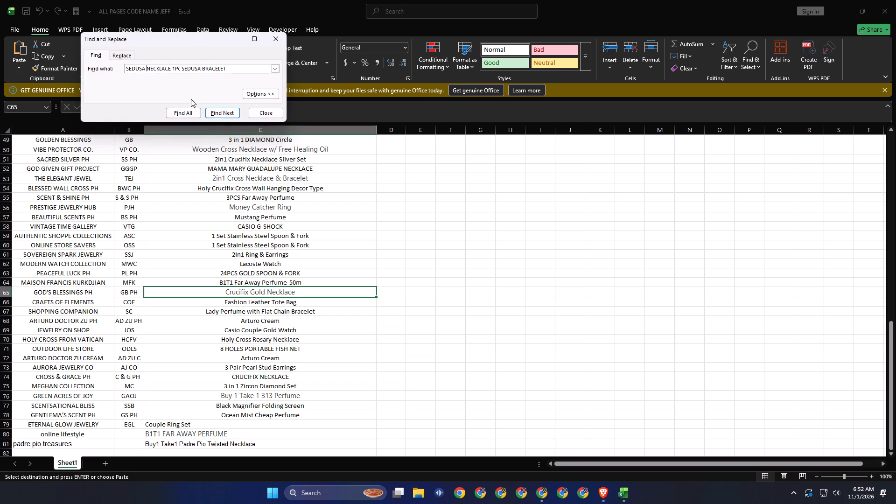
{"action": "key", "text": "Right"}
{"action": "left_click_drag", "start_coordinate": [171, 67], "coordinate": [235, 70]}
{"action": "key", "text": "BackSpace"}
{"action": "left_click", "coordinate": [231, 116]}
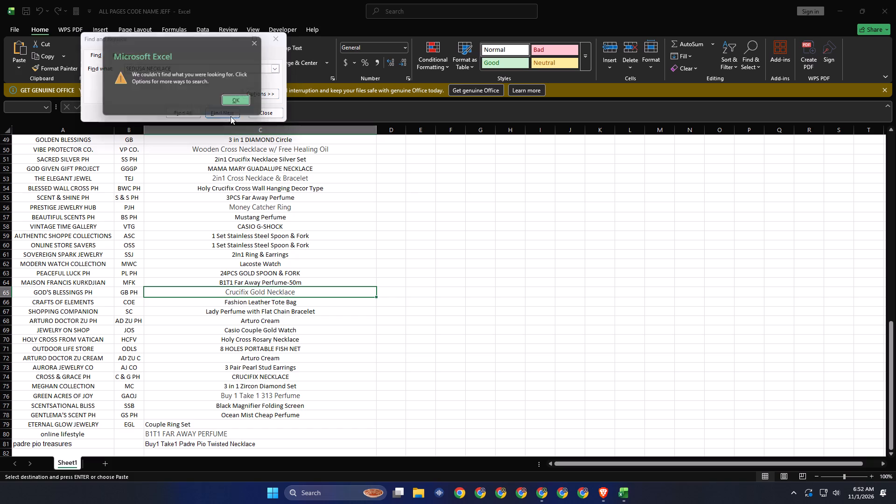
{"action": "left_click", "coordinate": [239, 108]}
{"action": "left_click", "coordinate": [239, 102]}
Repeat the SEDUSA NECKLACE search from the ITEM NAME header of the page list.
{"action": "left_click", "coordinate": [244, 259]}
{"action": "scroll", "coordinate": [238, 237], "scroll_direction": "up", "scroll_amount": 6}
{"action": "double_click", "coordinate": [238, 211]}
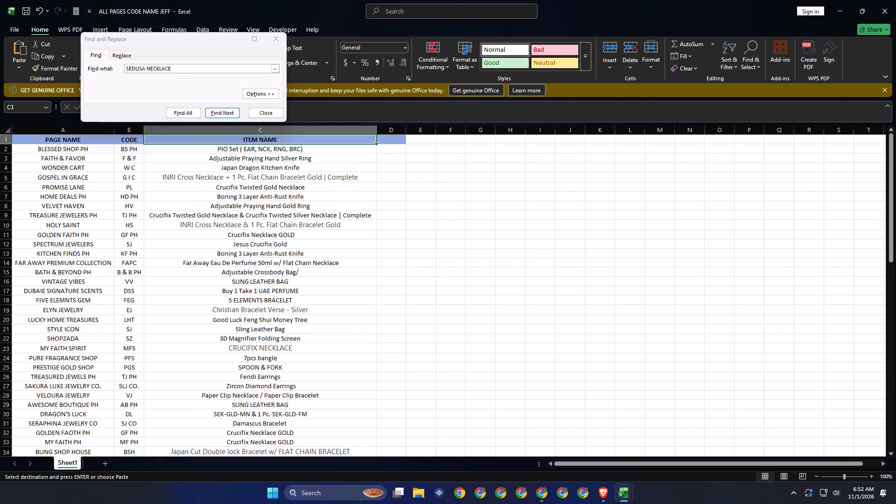
{"action": "triple_click", "coordinate": [227, 114]}
{"action": "left_click", "coordinate": [228, 107]}
Shorten the search term to sedusa and search the page list for it.
{"action": "left_click", "coordinate": [200, 69]}
{"action": "key", "text": "ctrl+a"}
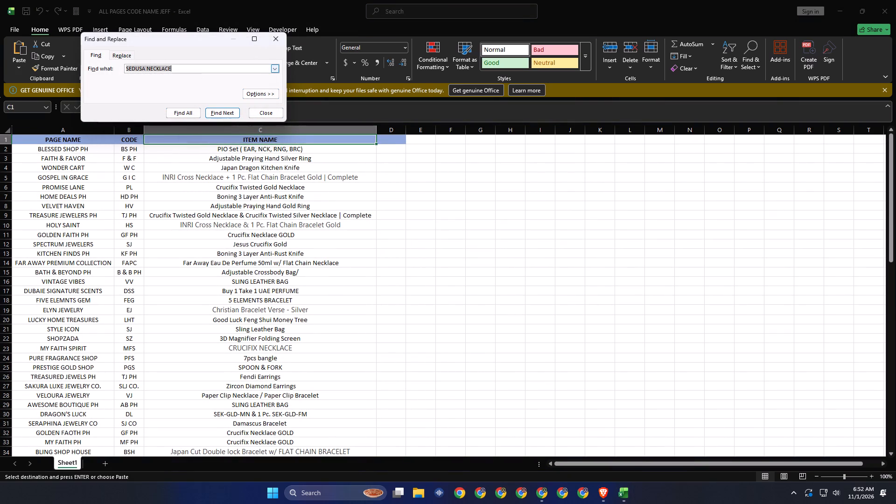
{"action": "key", "text": "BackSpace"}
{"action": "type", "text": "sedusa"}
{"action": "key", "text": "Return"}
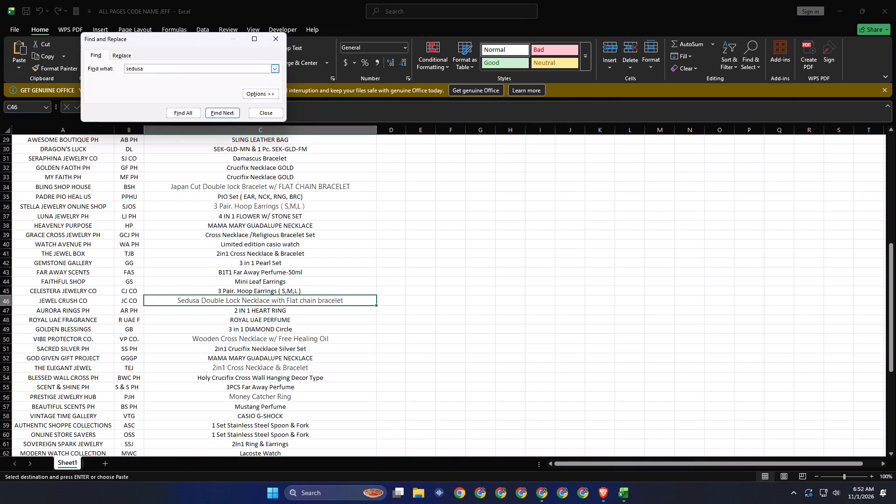
{"action": "key", "text": "Return"}
Copy the page name JEWEL CRUSH CO to Reship-Oct.-31-2026, beside the Sedusa necklace, bracelet and Seiko 5 item.
{"action": "left_click", "coordinate": [71, 301]}
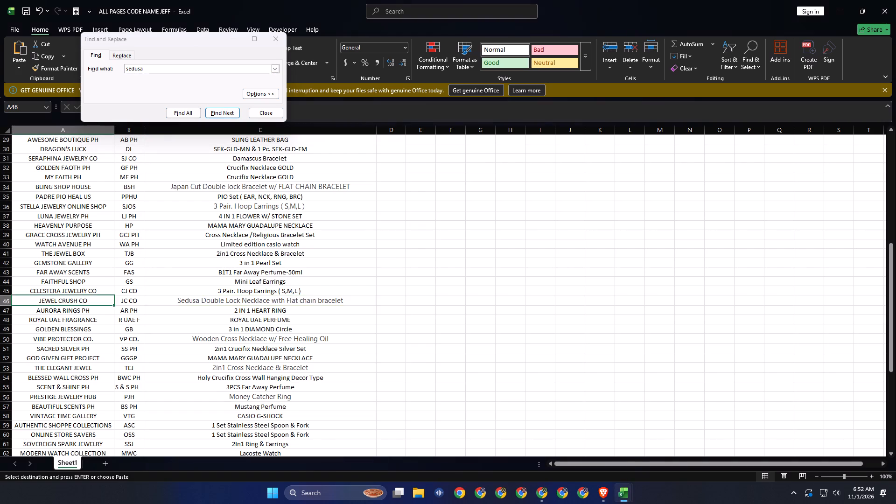
{"action": "key", "text": "ctrl+c"}
{"action": "key", "text": "alt+Tab"}
{"action": "left_click", "coordinate": [500, 252], "text": "alt"}
{"action": "key", "text": "shift+space"}
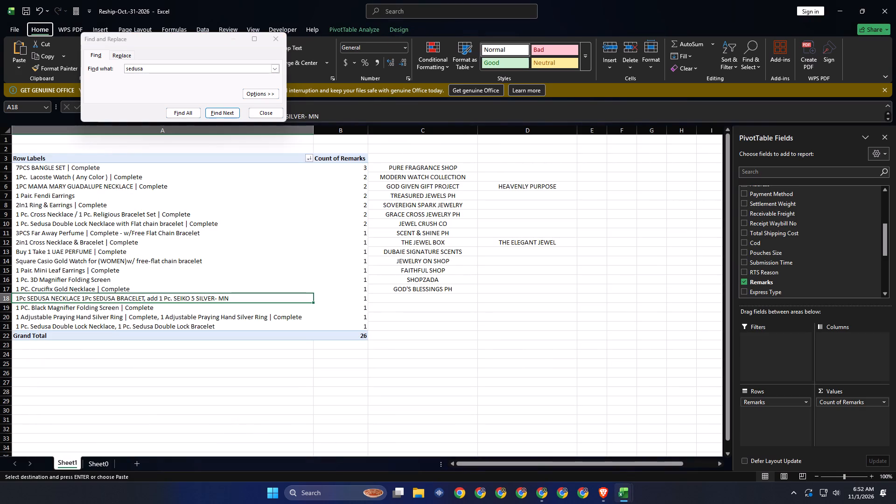
{"action": "left_click", "coordinate": [418, 301]}
{"action": "key", "text": "ctrl+v"}
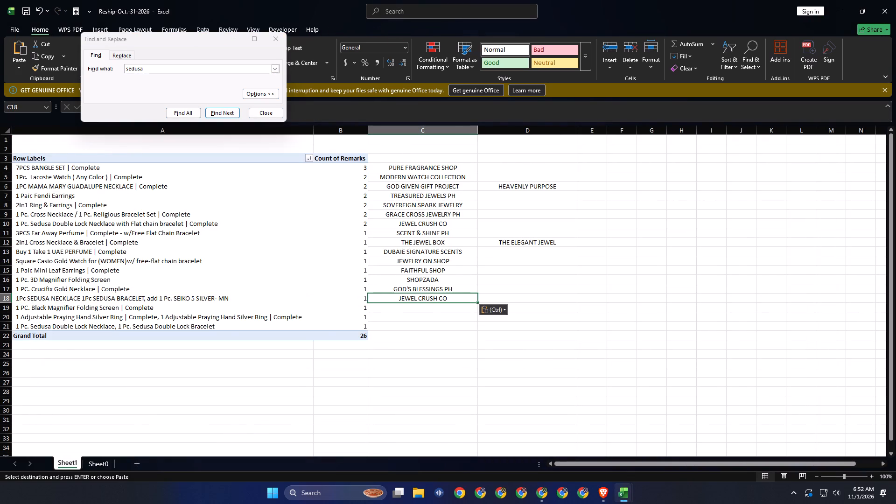
Search the page list for Black Magnifier Folding Screen, taken from the item name in Reship-Oct.-31-2026 without its quantity and Complete parts.
{"action": "key", "text": "alt+Tab"}
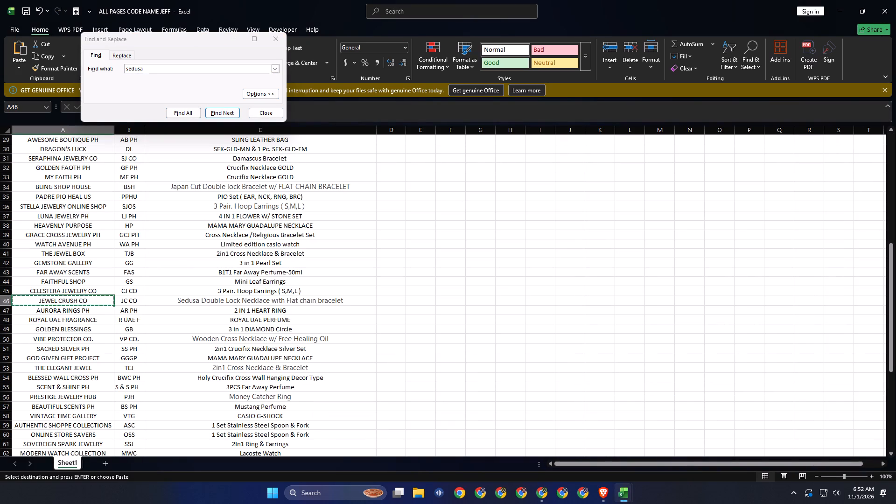
{"action": "key", "text": "alt+Tab"}
{"action": "key", "text": "shift+space"}
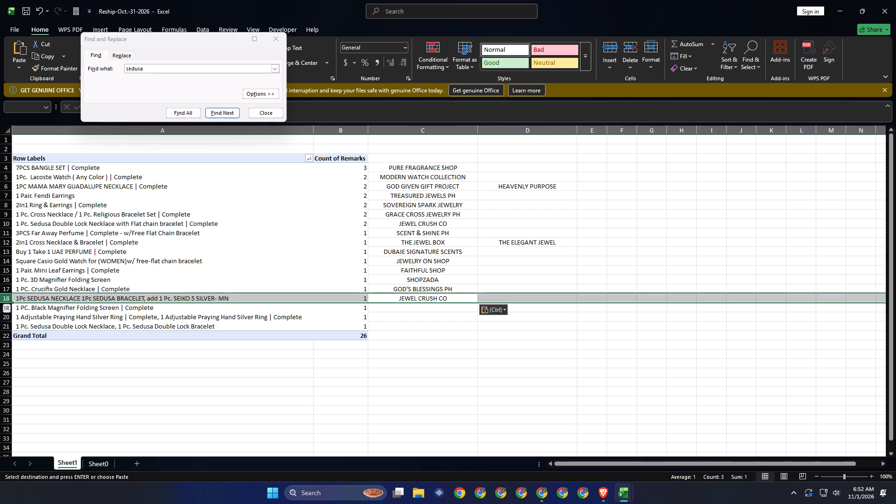
{"action": "left_click", "coordinate": [128, 305]}
{"action": "left_click", "coordinate": [45, 311]}
{"action": "key", "text": "ctrl+c"}
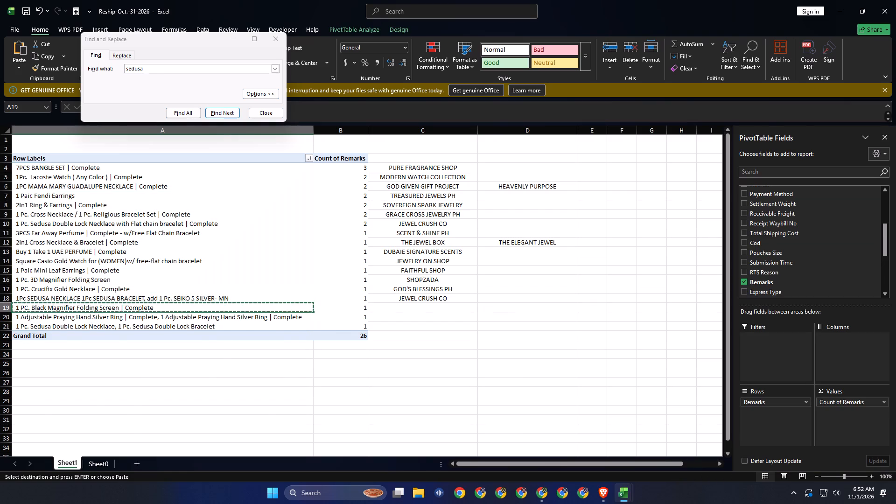
{"action": "key", "text": "alt+Tab"}
{"action": "left_click", "coordinate": [163, 65]}
{"action": "key", "text": "ctrl+a"}
{"action": "key", "text": "BackSpace"}
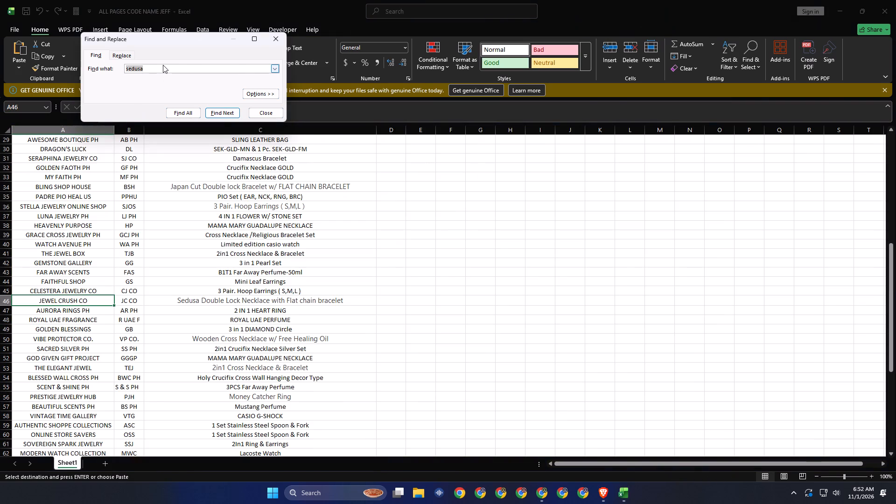
{"action": "key", "text": "ctrl+v"}
{"action": "key", "text": "BackSpace"}
{"action": "key", "text": "BackSpace"}
{"action": "key", "text": "BackSpace"}
{"action": "key", "text": "BackSpace"}
{"action": "key", "text": "BackSpace"}
{"action": "key", "text": "BackSpace"}
{"action": "key", "text": "BackSpace"}
{"action": "key", "text": "BackSpace"}
{"action": "key", "text": "BackSpace"}
{"action": "key", "text": "BackSpace"}
{"action": "key", "text": "BackSpace"}
{"action": "key", "text": "BackSpace"}
{"action": "key", "text": "BackSpace"}
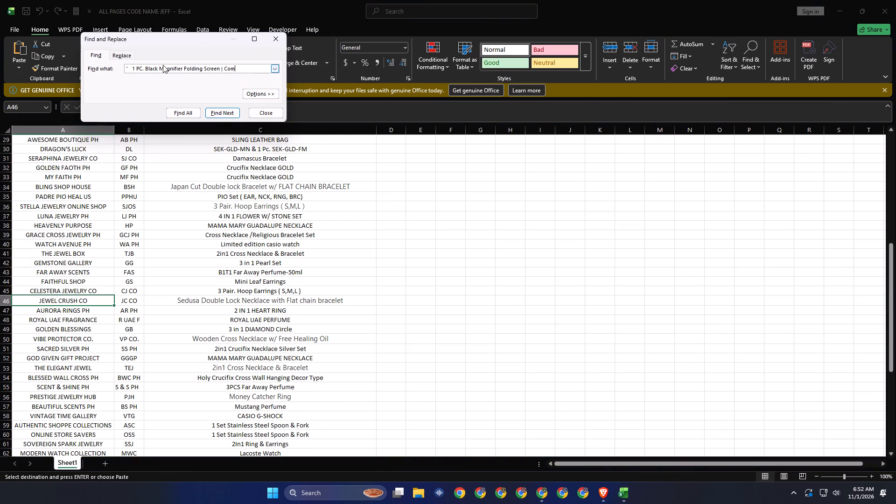
{"action": "key", "text": "shift+n"}
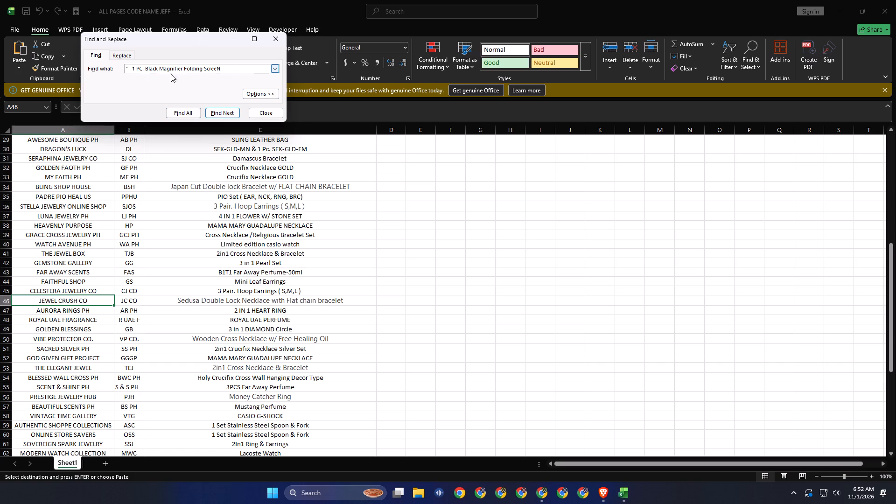
{"action": "left_click_drag", "start_coordinate": [145, 70], "coordinate": [110, 73]}
{"action": "key", "text": "BackSpace"}
{"action": "left_click", "coordinate": [231, 116]}
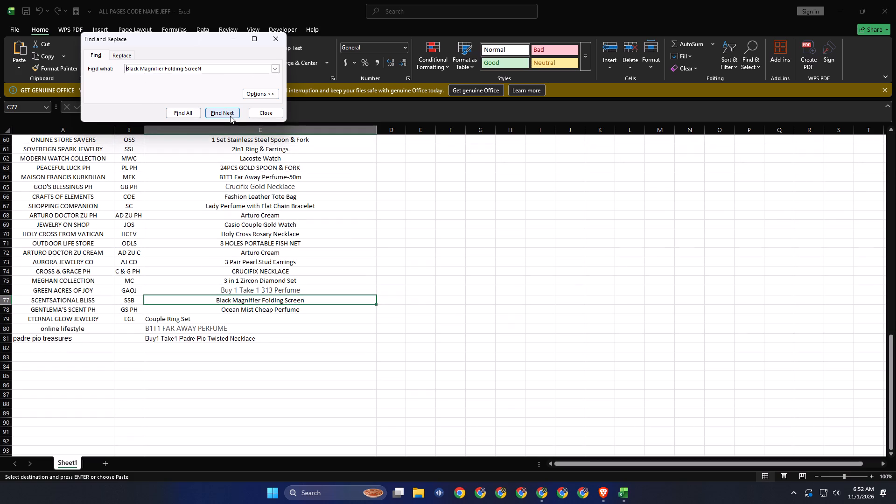
Copy the page name SCENTSATIONAL BLISS to Reship-Oct.-31-2026, beside the Black Magnifier Folding Screen item.
{"action": "left_click", "coordinate": [74, 292]}
{"action": "left_click", "coordinate": [77, 298]}
{"action": "key", "text": "ctrl+c"}
{"action": "key", "text": "alt+Tab"}
{"action": "key", "text": "alt+Tab"}
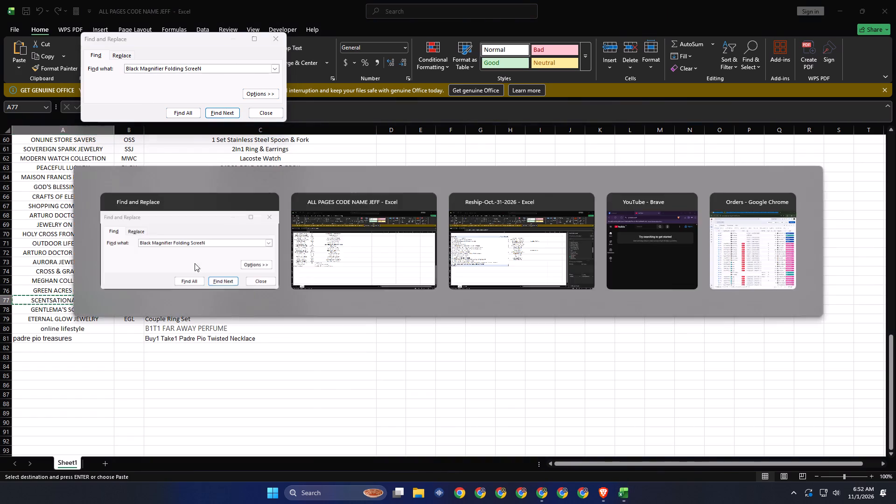
{"action": "key", "text": "alt+Tab"}
{"action": "left_click", "coordinate": [397, 305]}
{"action": "key", "text": "ctrl+v"}
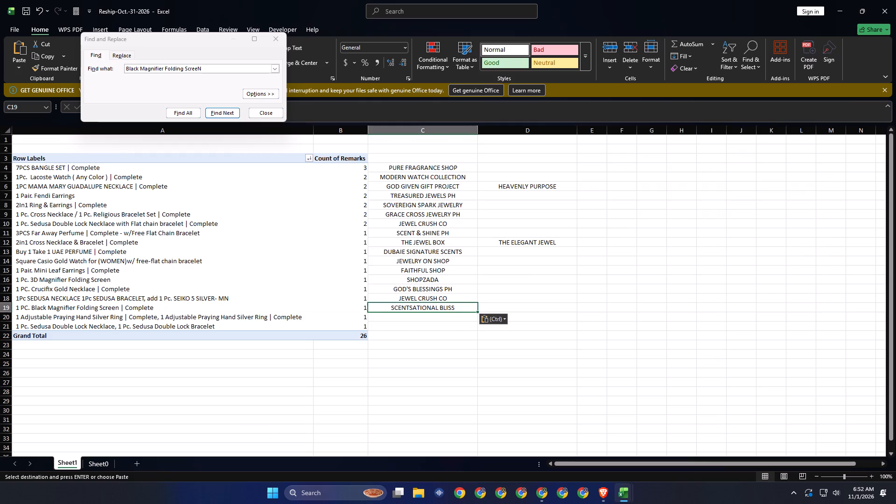
Search the page list for further Black Magnifier Folding Screen matches.
{"action": "key", "text": "alt+Tab"}
{"action": "key", "text": "alt+Tab"}
{"action": "key", "text": "alt+Tab"}
{"action": "left_click", "coordinate": [222, 114]}
{"action": "double_click", "coordinate": [224, 114]}
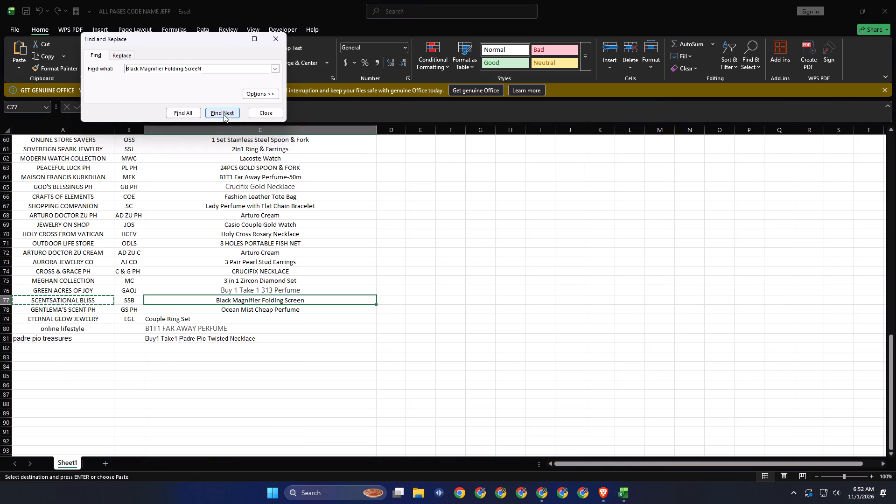
Search the page list for praying hand to match the Adjustable Praying Hand Silver Ring item from Reship-Oct.-31-2026.
{"action": "key", "text": "alt+Tab"}
{"action": "key", "text": "alt+Tab"}
{"action": "key", "text": "alt+Tab"}
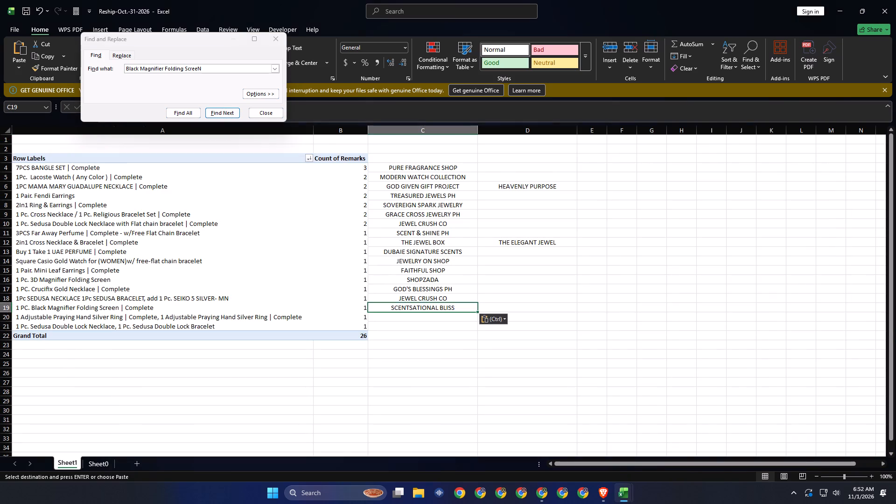
{"action": "key", "text": "shift+space"}
{"action": "left_click", "coordinate": [93, 319]}
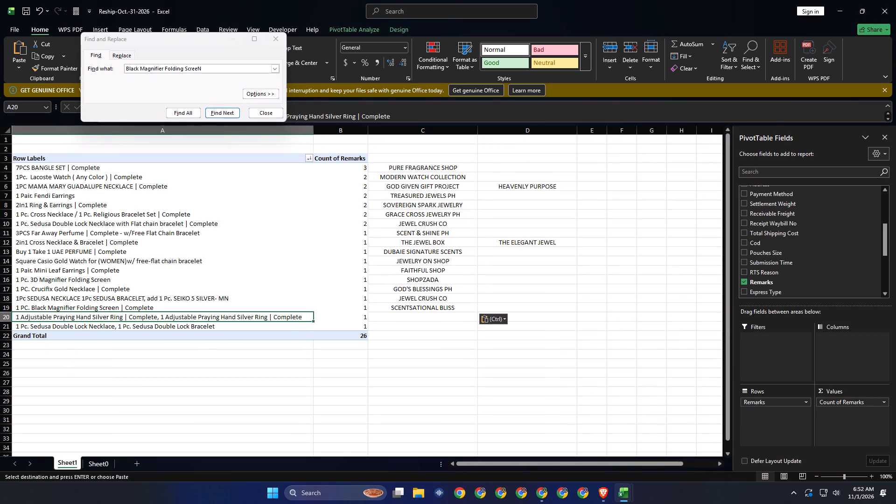
{"action": "key", "text": "alt+Tab"}
{"action": "key", "text": "alt+Tab"}
{"action": "key", "text": "alt+Tab"}
{"action": "left_click_drag", "start_coordinate": [248, 217], "coordinate": [245, 212]}
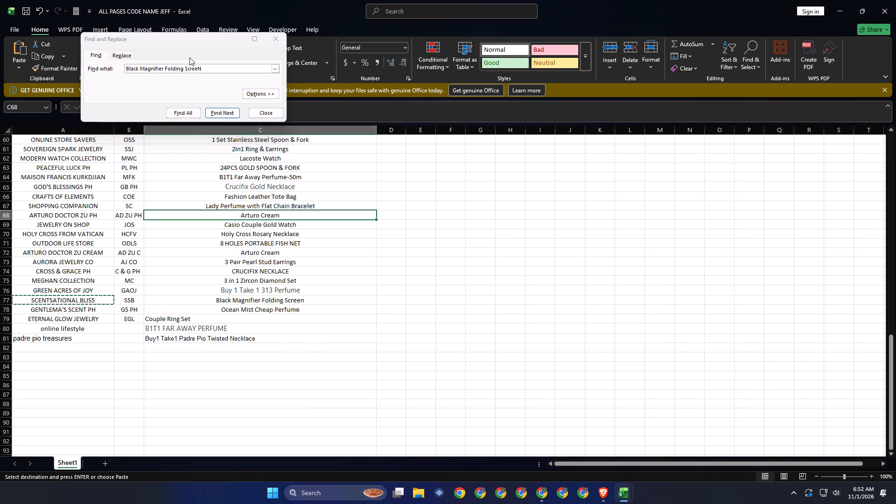
{"action": "left_click", "coordinate": [200, 73]}
{"action": "left_click", "coordinate": [202, 70]}
{"action": "key", "text": "ctrl+a"}
{"action": "key", "text": "BackSpace"}
{"action": "type", "text": "praying hand"}
{"action": "key", "text": "Return"}
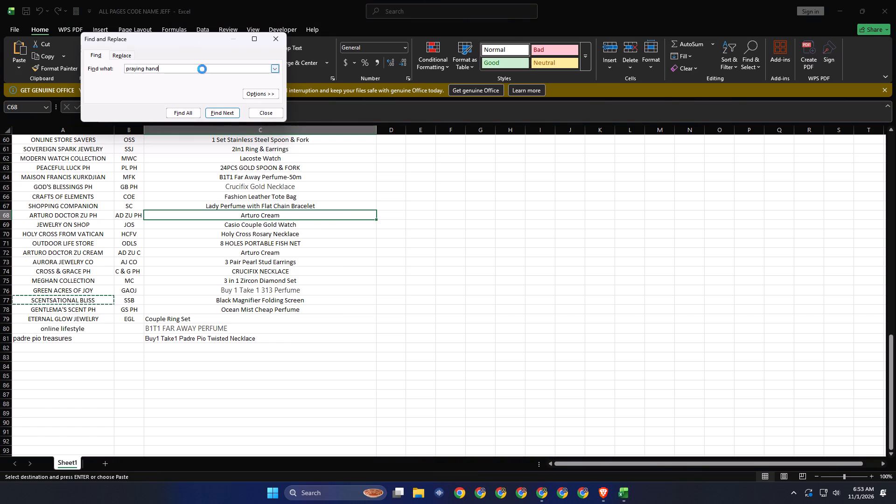
{"action": "key", "text": "Return"}
{"action": "key", "text": "Return"}
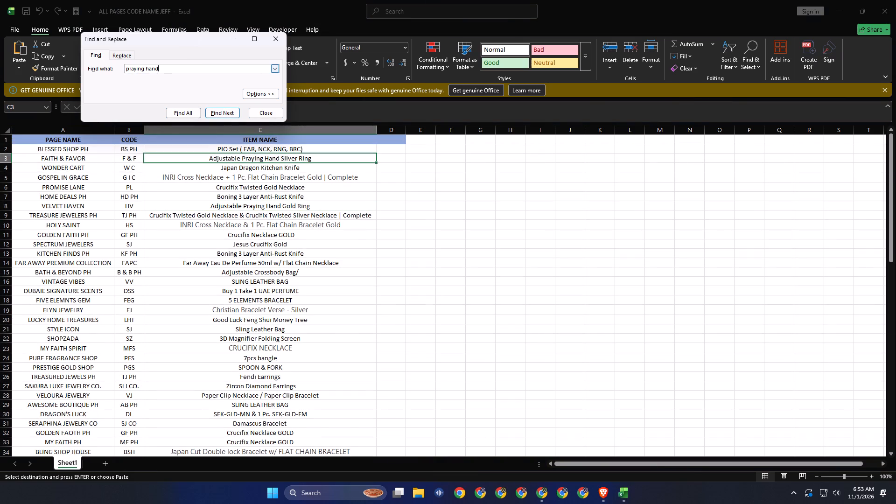
Copy the page name FAITH & FAVOR to Reship-Oct.-31-2026, beside the Adjustable Praying Hand Silver Ring item.
{"action": "key", "text": "alt+Tab"}
{"action": "key", "text": "alt+Tab"}
{"action": "key", "text": "alt+Tab"}
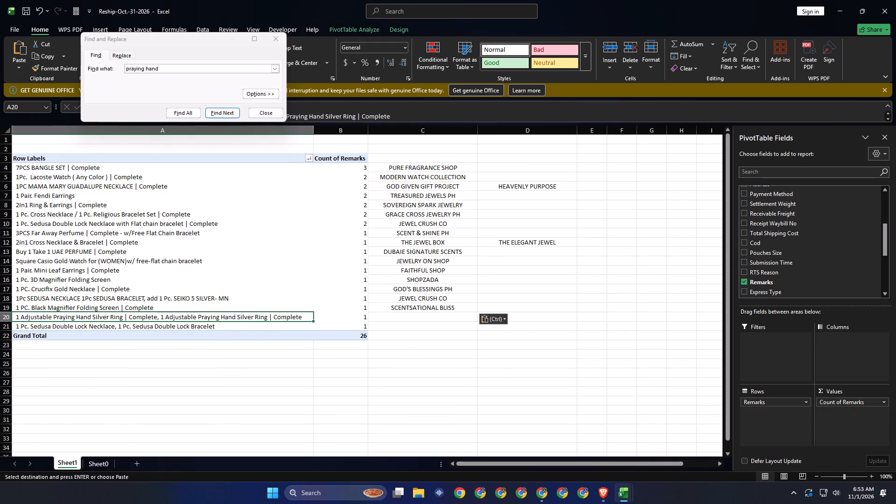
{"action": "key", "text": "alt+Tab"}
{"action": "left_click", "coordinate": [63, 158]}
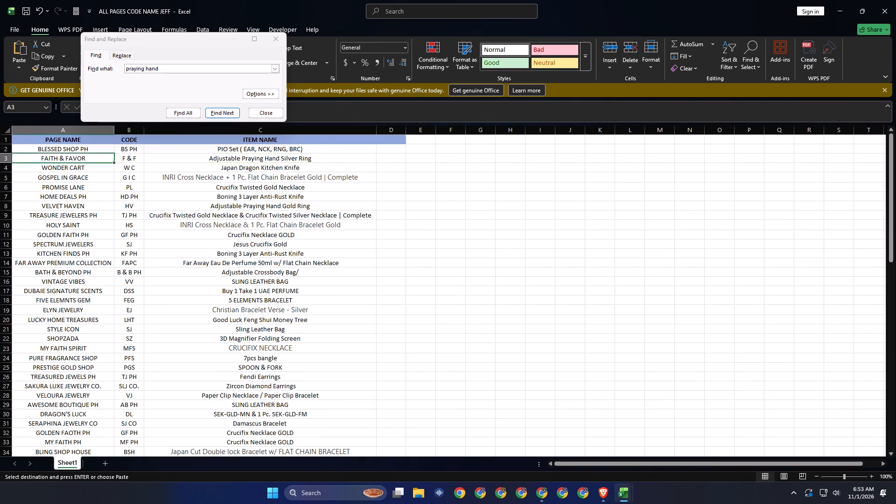
{"action": "key", "text": "ctrl+c"}
{"action": "key", "text": "alt+Tab"}
{"action": "left_click", "coordinate": [391, 315]}
{"action": "key", "text": "ctrl+v"}
Search the page list for sedusa double lock to match the last pivot table item, Sedusa Double Lock Necklace and Bracelet.
{"action": "key", "text": "alt+Tab"}
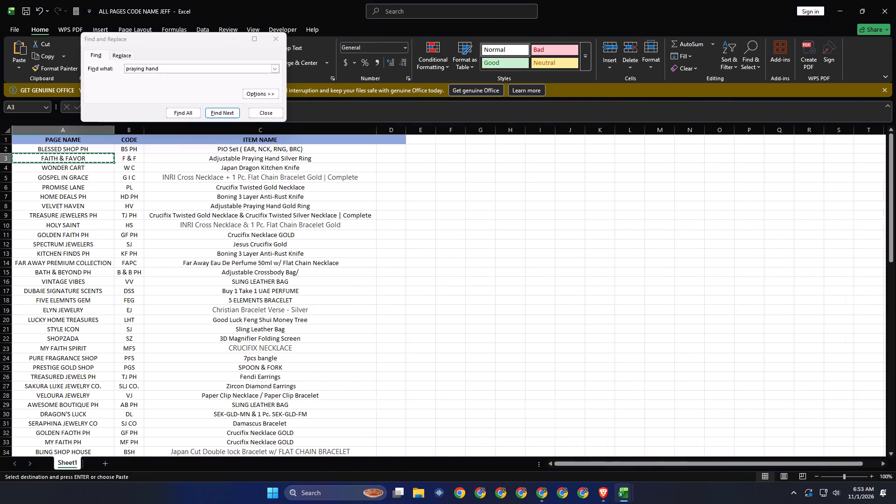
{"action": "key", "text": "alt+Tab"}
{"action": "key", "text": "alt+Tab"}
{"action": "key", "text": "alt+Tab"}
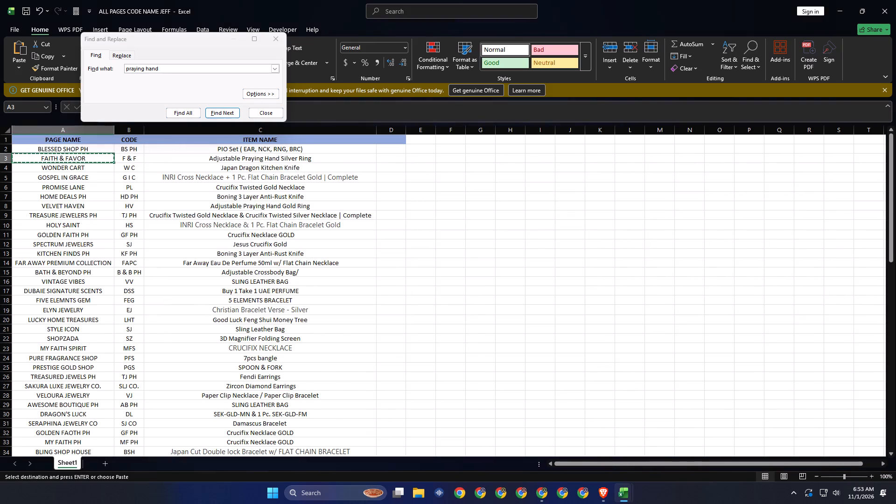
{"action": "key", "text": "alt+Tab"}
{"action": "key", "text": "alt+Tab"}
{"action": "left_click_drag", "start_coordinate": [115, 323], "coordinate": [110, 324]}
{"action": "left_click", "coordinate": [104, 324]}
{"action": "left_click", "coordinate": [93, 325]}
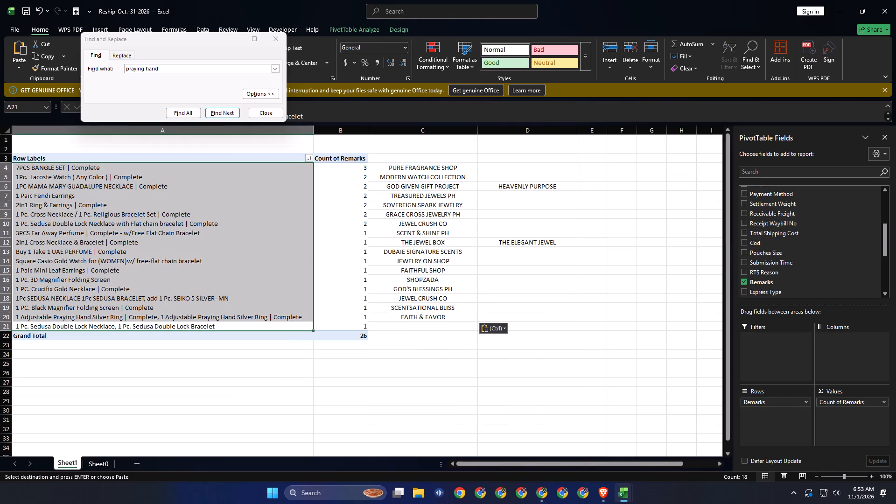
{"action": "left_click", "coordinate": [97, 329]}
{"action": "key", "text": "alt+Tab"}
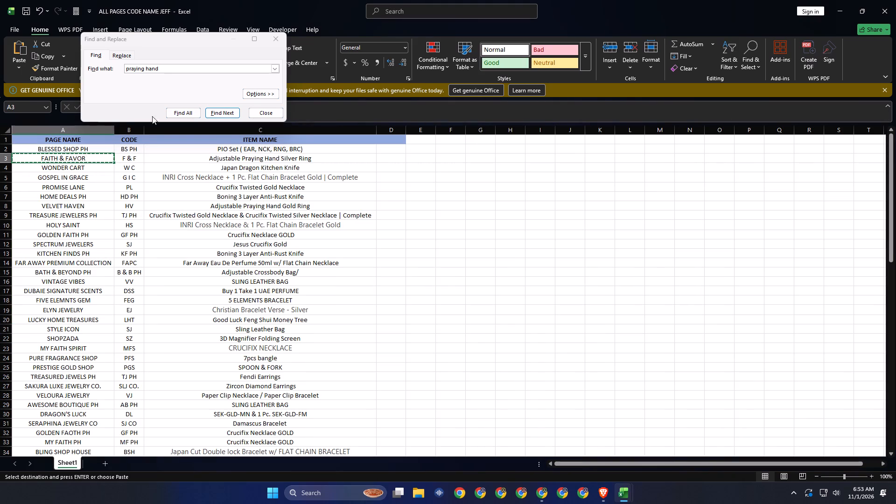
{"action": "left_click", "coordinate": [175, 73]}
{"action": "left_click", "coordinate": [178, 69]}
{"action": "key", "text": "ctrl+a"}
{"action": "key", "text": "BackSpace"}
{"action": "type", "text": "sedusa l"}
{"action": "key", "text": "BackSpace"}
{"action": "type", "text": "double lock"}
{"action": "key", "text": "Return"}
{"action": "key", "text": "Return"}
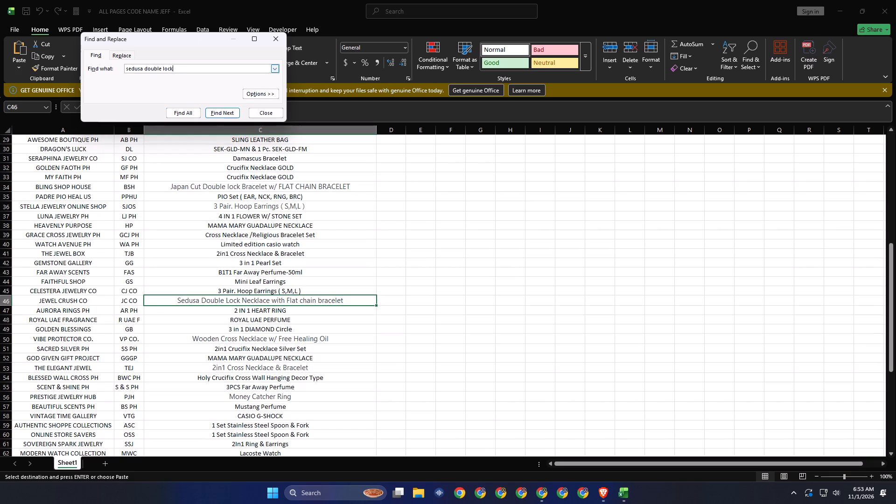
{"action": "key", "text": "Return"}
Copy the page name JEWEL CRUSH CO to Reship-Oct.-31-2026, beside the Sedusa Double Lock Necklace and Bracelet item.
{"action": "left_click", "coordinate": [58, 303]}
{"action": "key", "text": "ctrl+c"}
{"action": "key", "text": "alt+Tab"}
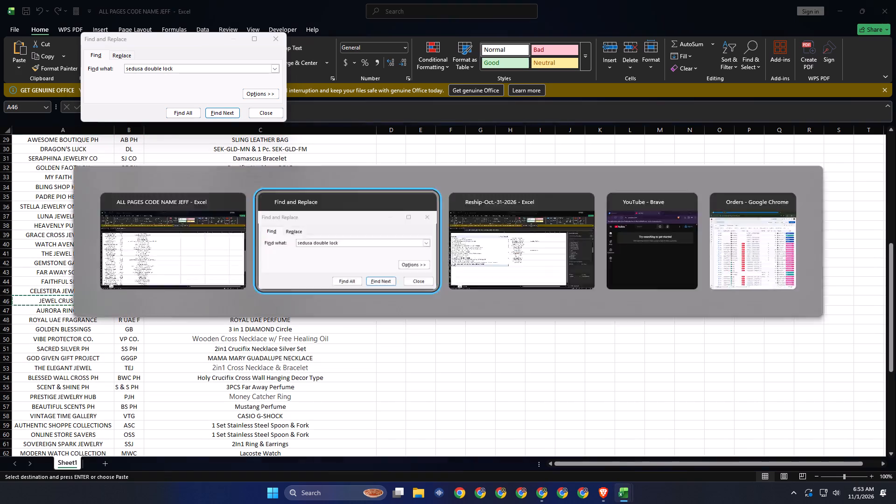
{"action": "key", "text": "alt+Tab"}
{"action": "key", "text": "alt+Tab"}
{"action": "key", "text": "shift+space"}
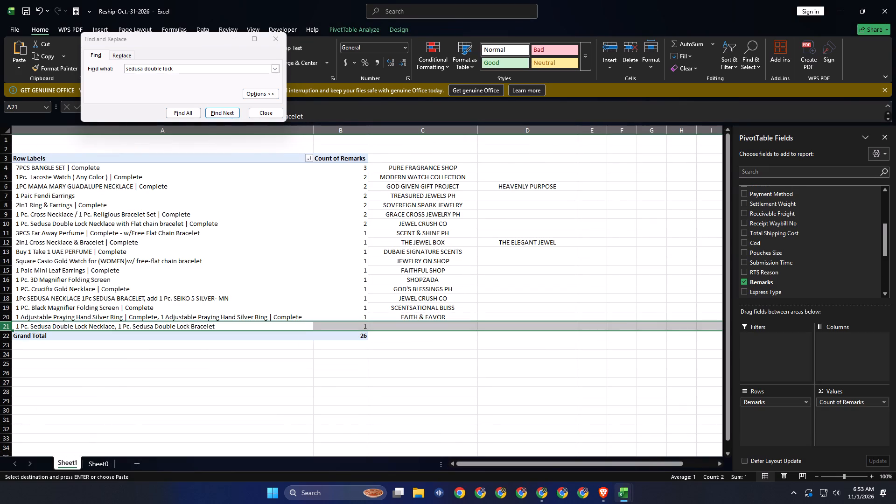
{"action": "left_click", "coordinate": [413, 326]}
{"action": "key", "text": "ctrl+v"}
Save the Reship-Oct.-31-2026 workbook.
{"action": "left_click", "coordinate": [420, 348]}
{"action": "key", "text": "ctrl+s"}
{"action": "key", "text": "ctrl+s"}
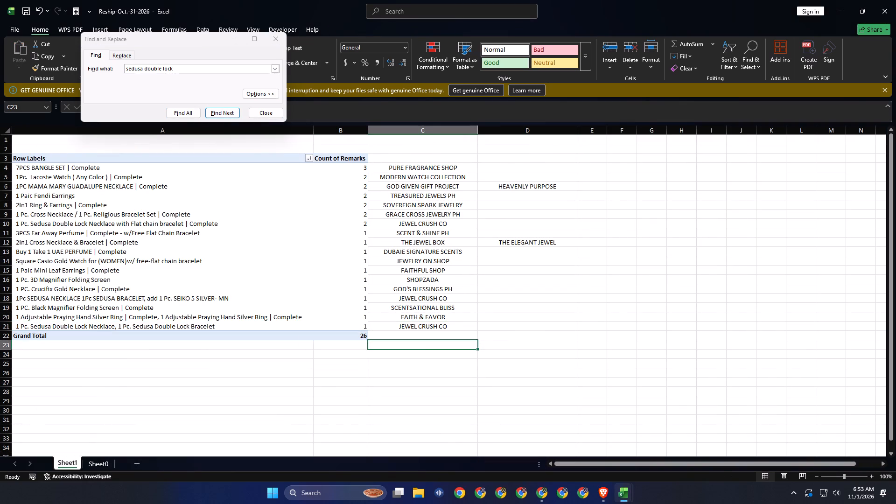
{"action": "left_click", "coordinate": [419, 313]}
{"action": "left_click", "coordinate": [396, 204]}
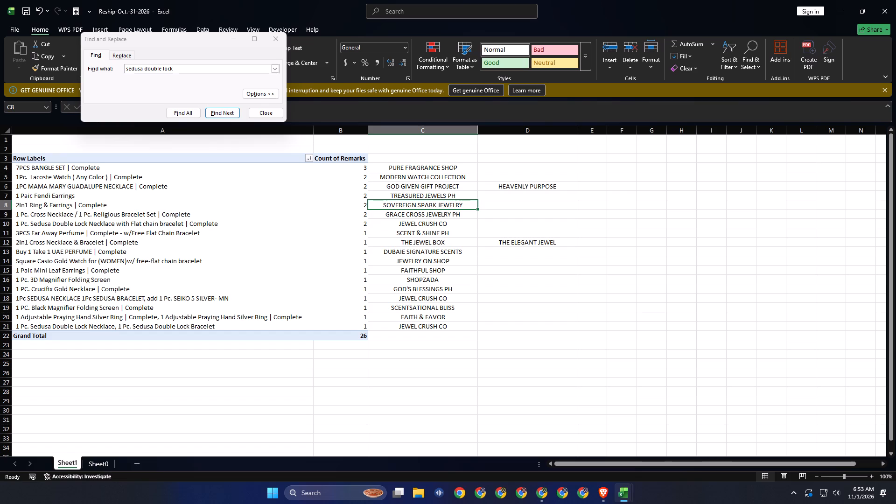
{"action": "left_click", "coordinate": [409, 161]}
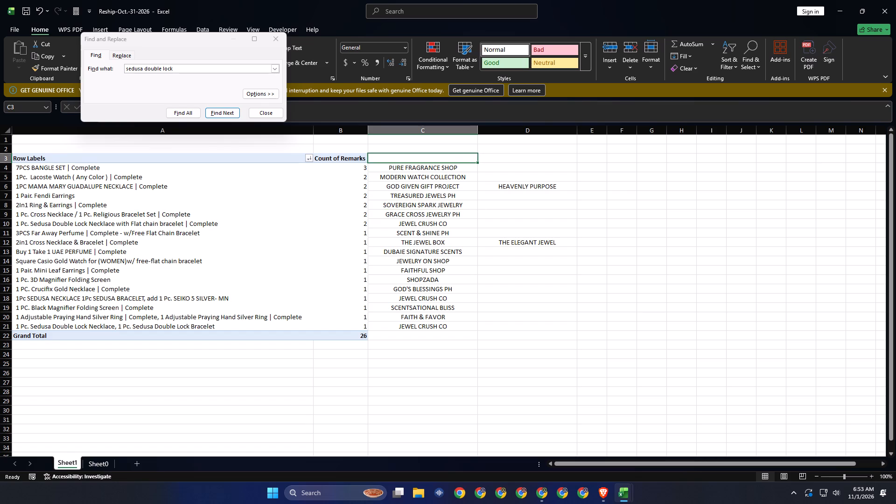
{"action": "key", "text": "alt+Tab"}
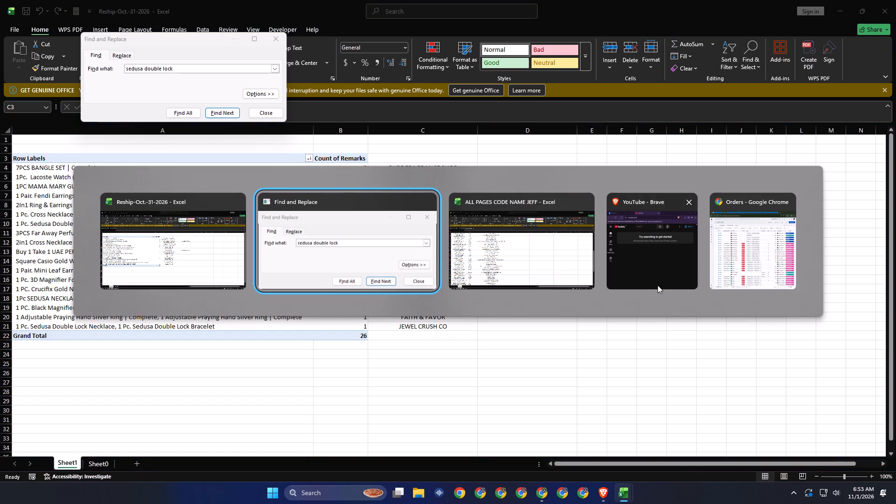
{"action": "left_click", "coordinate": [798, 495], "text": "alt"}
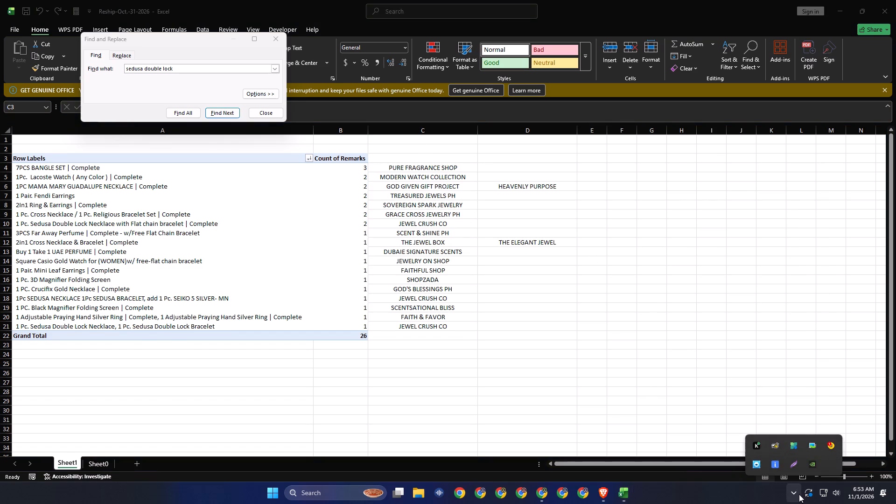
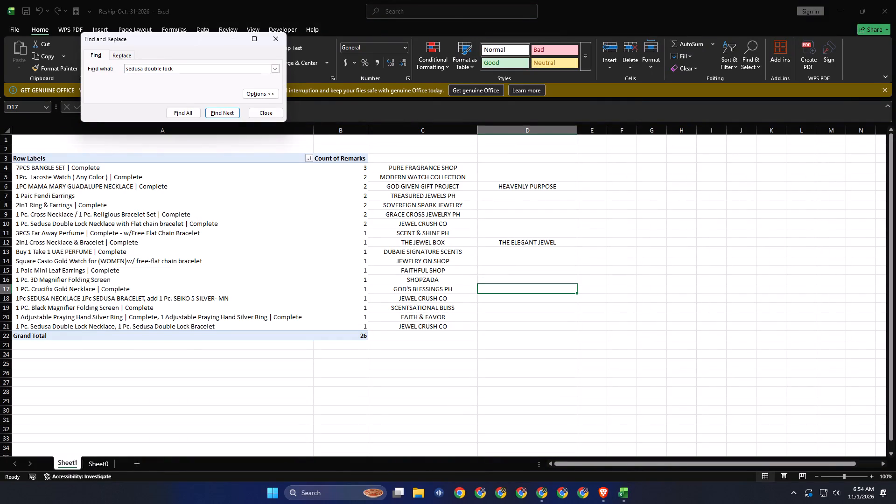
Switch to Facebook in Brave, search the Messenger chats for mor, and open the Morning/Night-shift Encoder group chat.
{"action": "key", "text": "alt+Tab"}
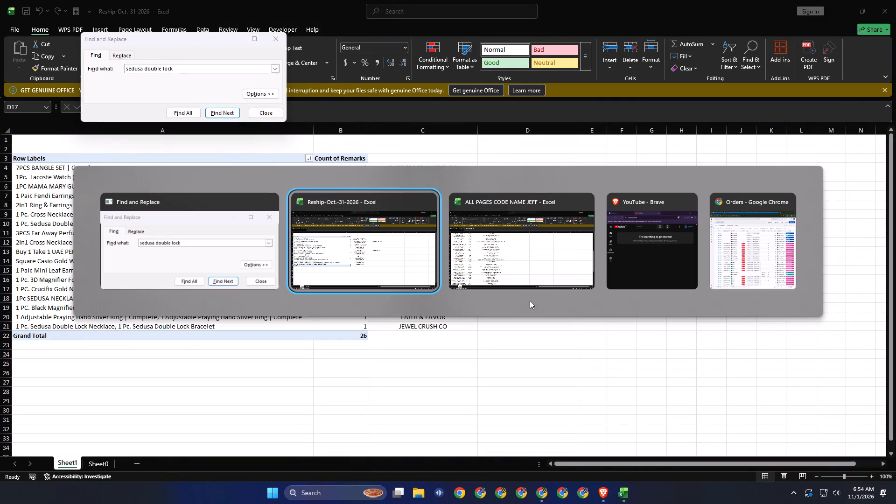
{"action": "left_click", "coordinate": [628, 276], "text": "alt"}
{"action": "key", "text": "ctrl+1"}
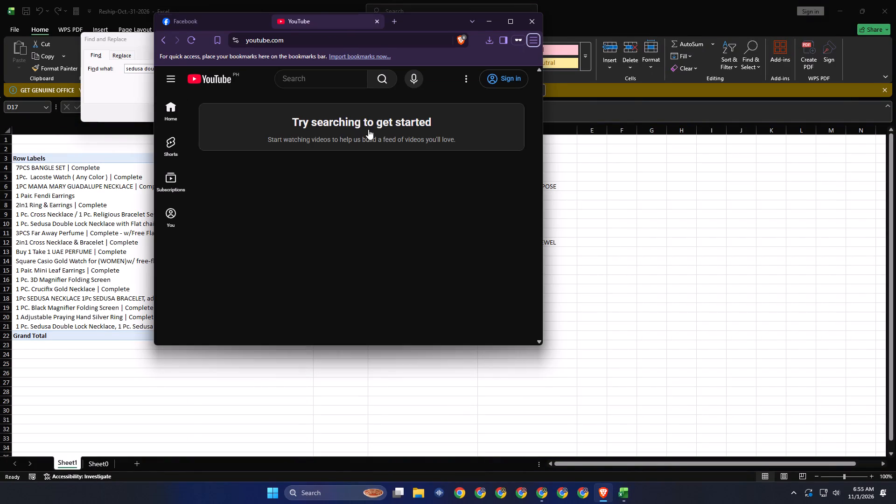
{"action": "left_click", "coordinate": [505, 195]}
{"action": "left_click", "coordinate": [489, 78]}
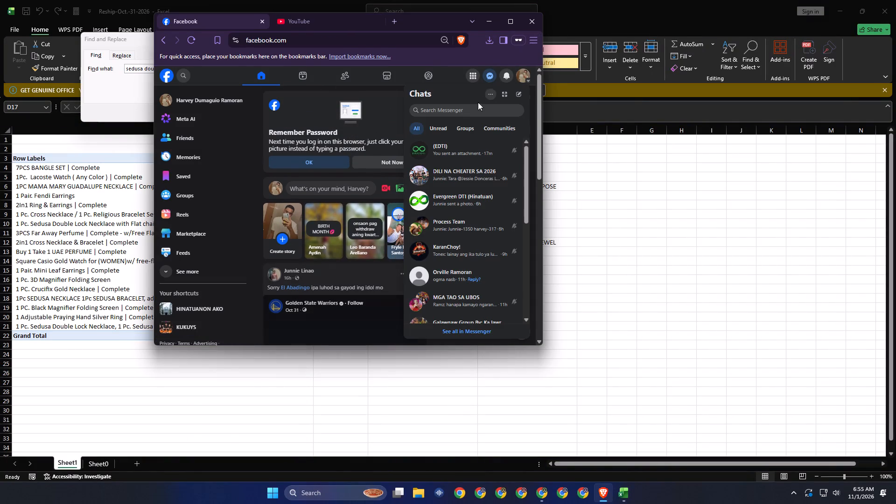
{"action": "left_click", "coordinate": [474, 107]}
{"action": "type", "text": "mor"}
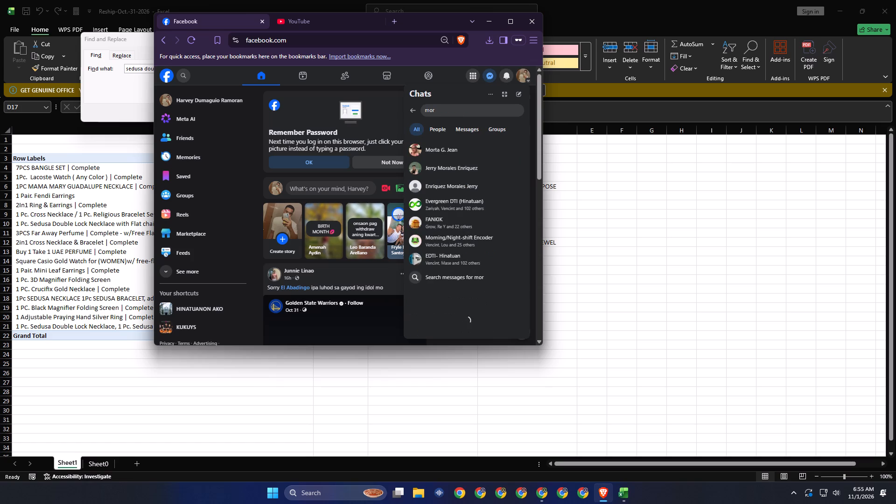
{"action": "left_click", "coordinate": [478, 233]}
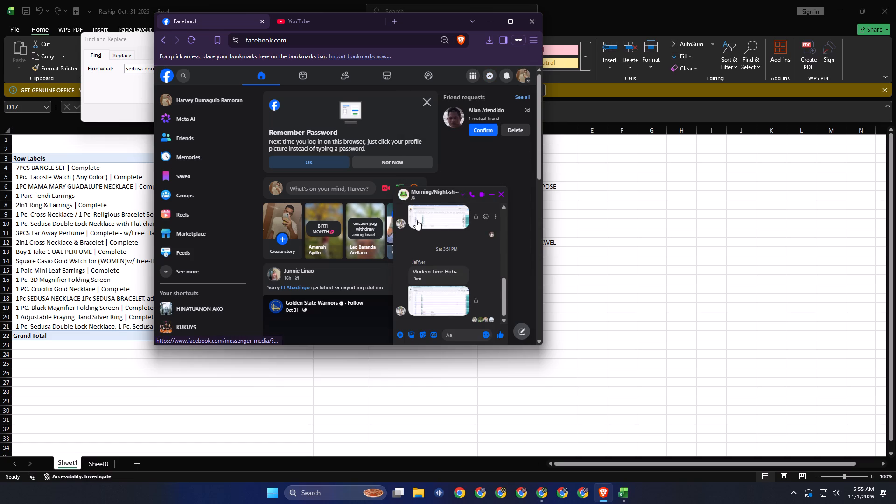
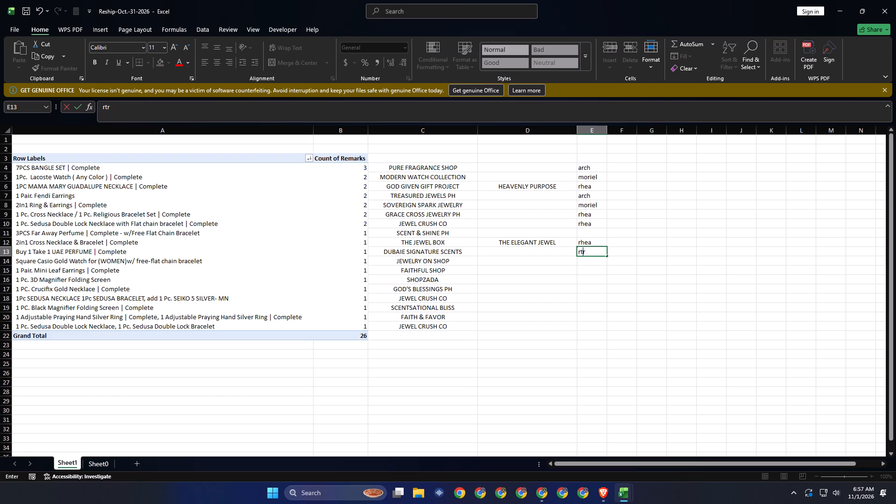
Enter rhea in column E beside DUBAIE SIGNATURE SCENTS, on the Buy 1 Take 1 UAE PERFUME row.
{"action": "key", "text": "BackSpace"}
{"action": "key", "text": "BackSpace"}
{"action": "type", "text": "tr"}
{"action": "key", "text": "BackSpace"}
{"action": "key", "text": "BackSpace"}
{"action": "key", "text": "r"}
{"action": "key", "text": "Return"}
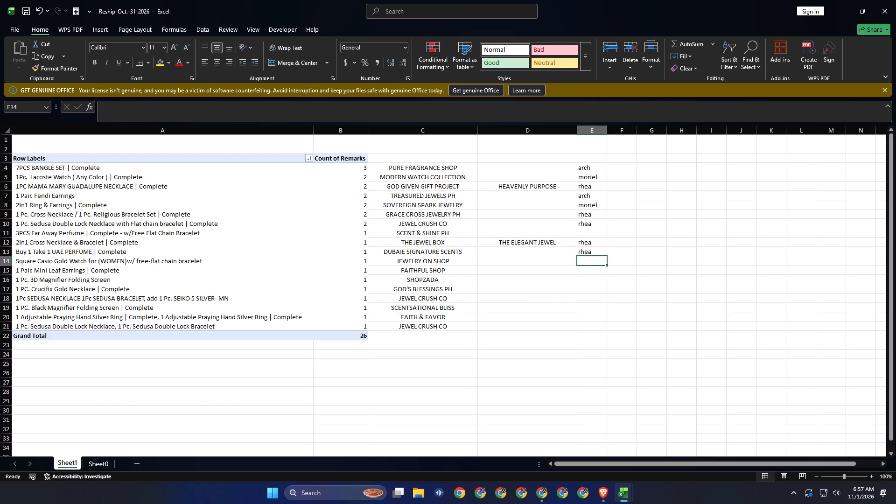
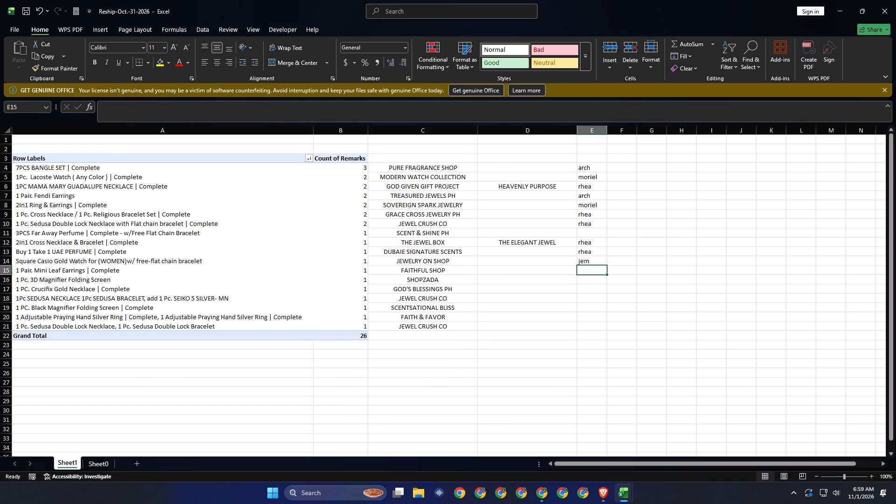
Fill in column E with rhea for FAITHFUL SHOP, arch for SHOPZADA, rhea for GOD'S BLESSINGS PH and rhea for JEWEL CRUSH CO in row 18.
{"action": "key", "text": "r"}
{"action": "left_click", "coordinate": [596, 286]}
{"action": "left_click", "coordinate": [595, 280]}
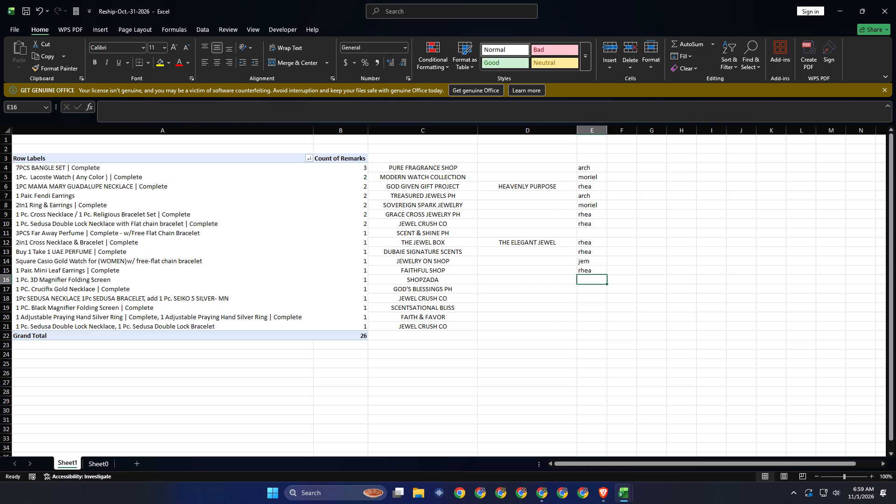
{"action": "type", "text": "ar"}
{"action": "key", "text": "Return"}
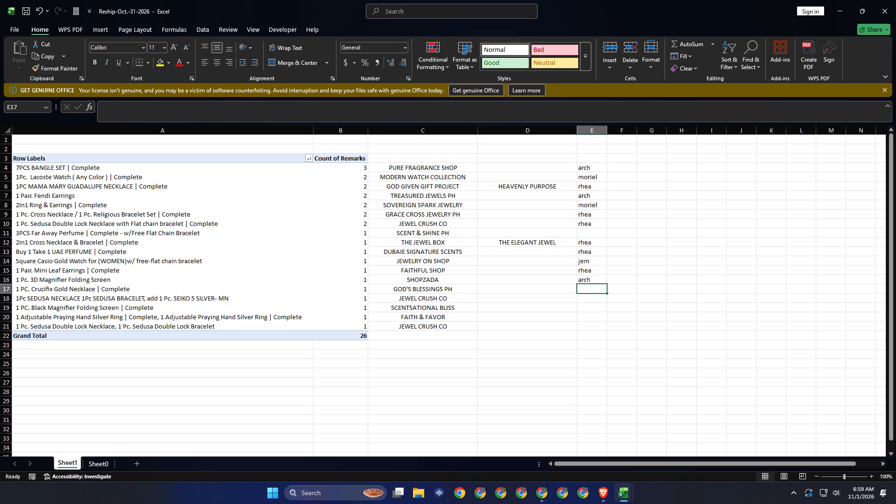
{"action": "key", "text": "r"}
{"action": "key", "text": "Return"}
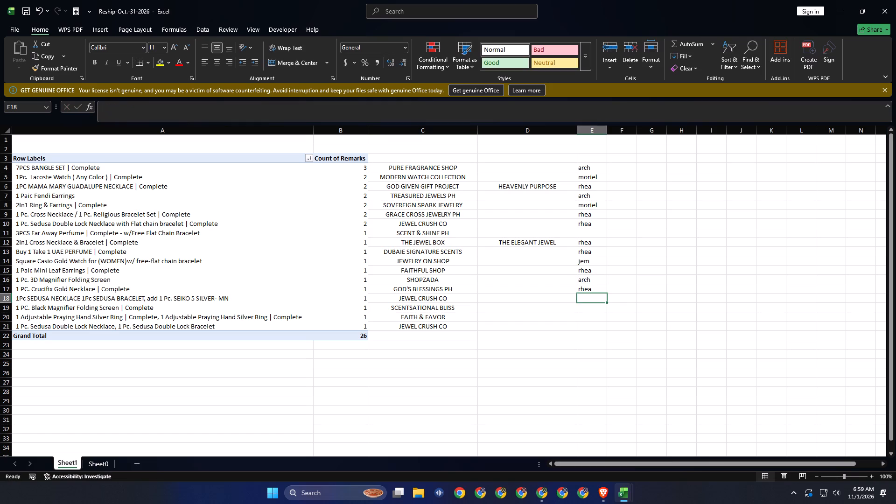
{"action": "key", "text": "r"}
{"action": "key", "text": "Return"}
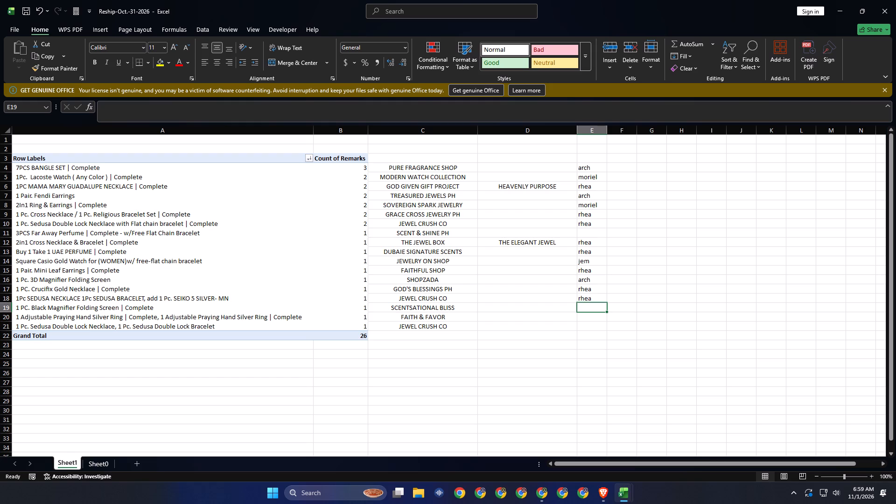
Enter the person's name beginning with "tr" in column E of the 1 PC. Black Magnifier Folding Screen row.
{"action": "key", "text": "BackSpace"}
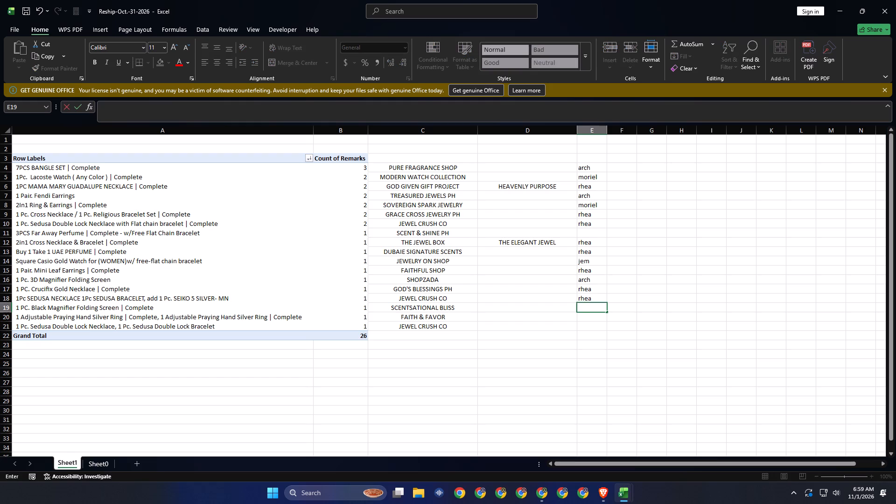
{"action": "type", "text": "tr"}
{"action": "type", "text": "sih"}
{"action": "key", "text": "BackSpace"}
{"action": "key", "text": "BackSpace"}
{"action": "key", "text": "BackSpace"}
Finish entering trisha as the assigned person in column E of the 1 PC. Black Magnifier Folding Screen row.
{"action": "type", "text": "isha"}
{"action": "left_click", "coordinate": [448, 308]}
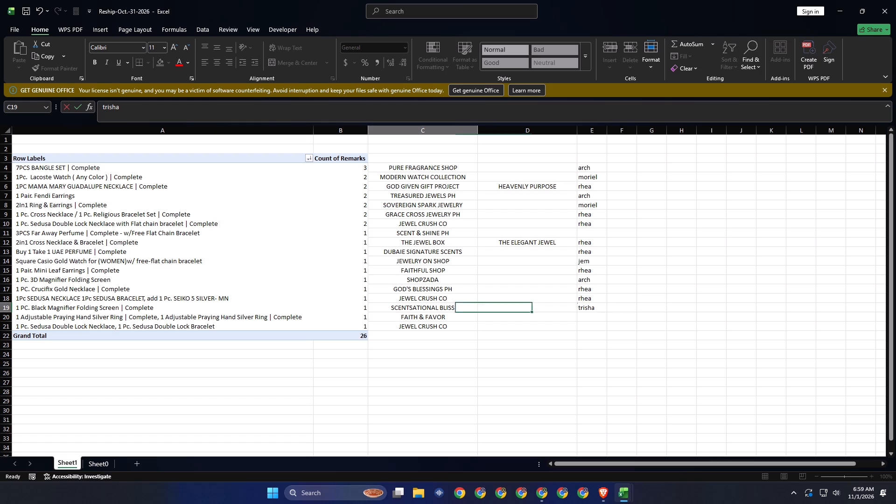
Enter di as the assigned person in column E of the Adjustable Praying Hand Silver Ring row, for the FAITH & FAVOR page.
{"action": "left_click", "coordinate": [443, 316]}
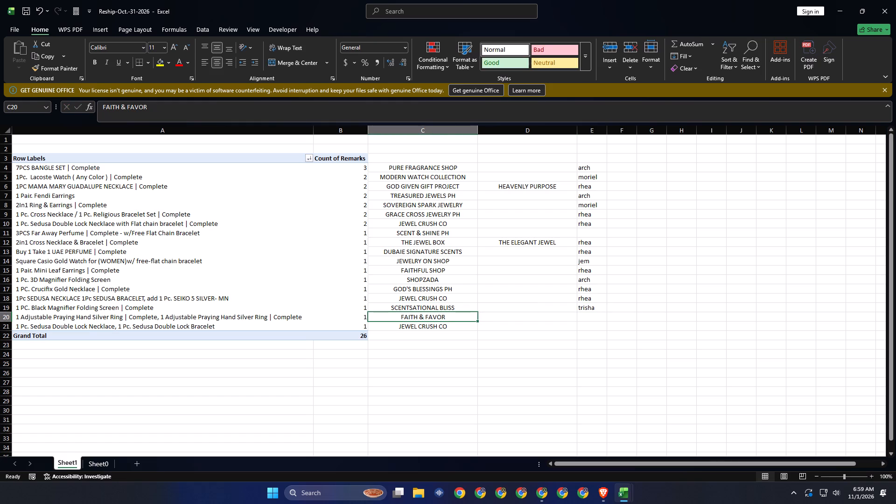